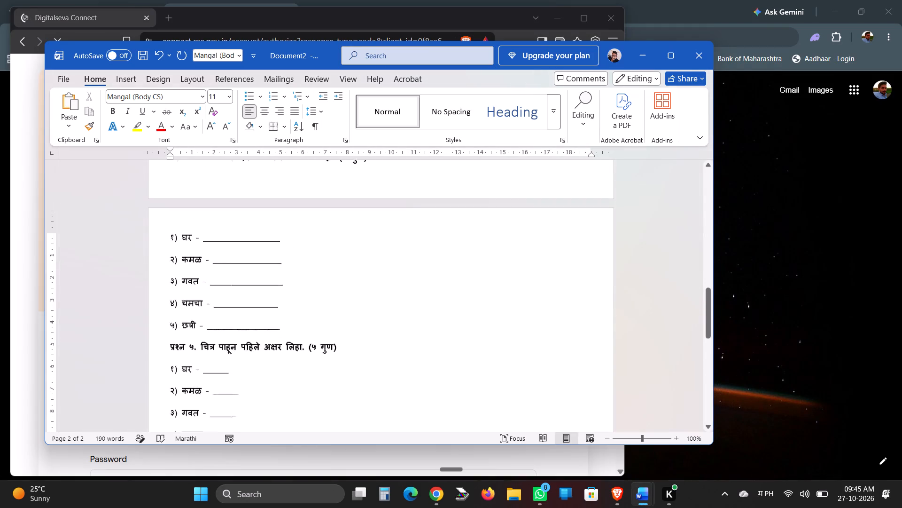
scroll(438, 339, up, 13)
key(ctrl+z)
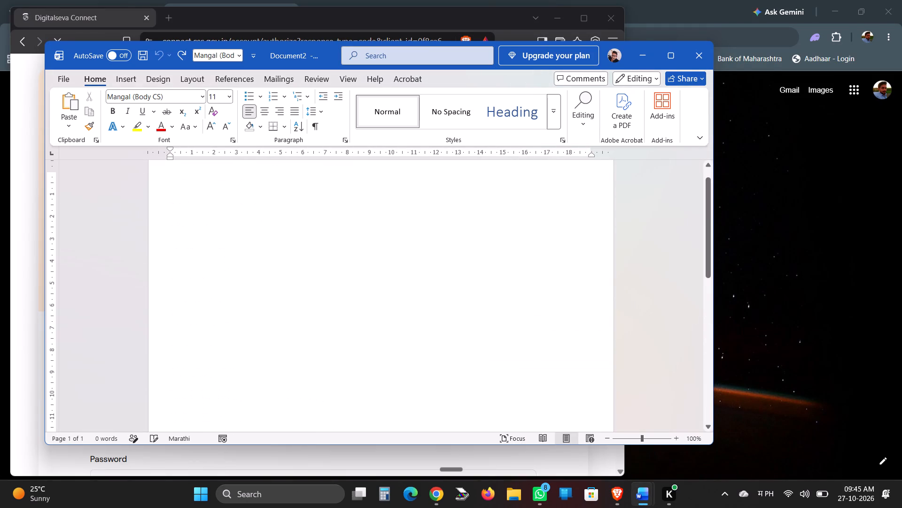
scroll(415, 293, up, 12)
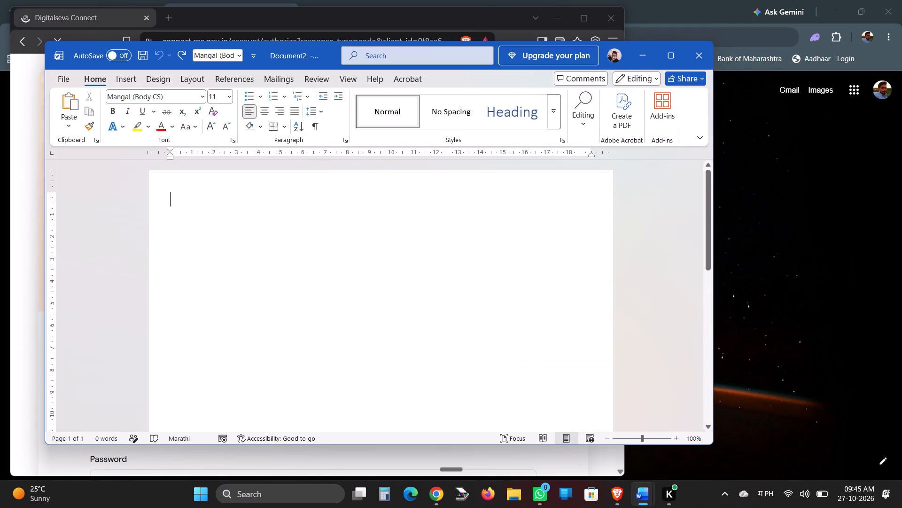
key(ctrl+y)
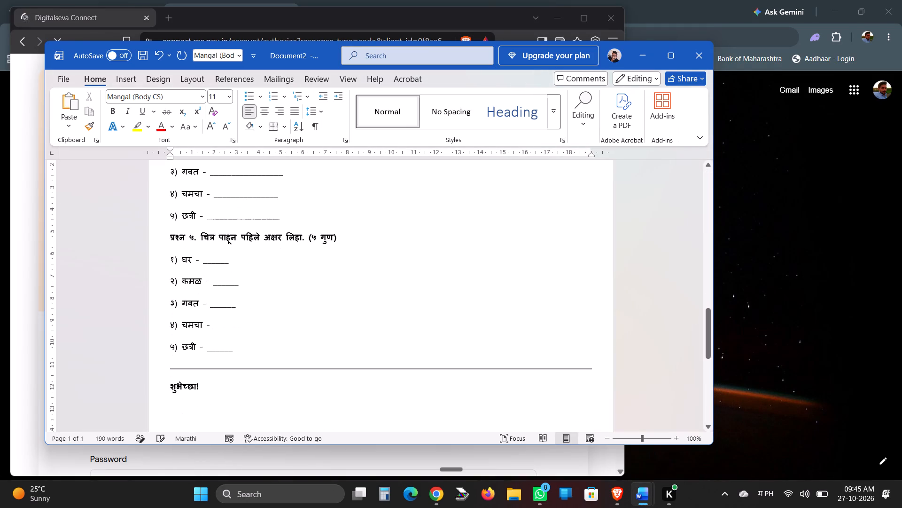
Remove the extra spacing between paragraphs throughout the whole Marathi question paper.
key(ctrl+a)
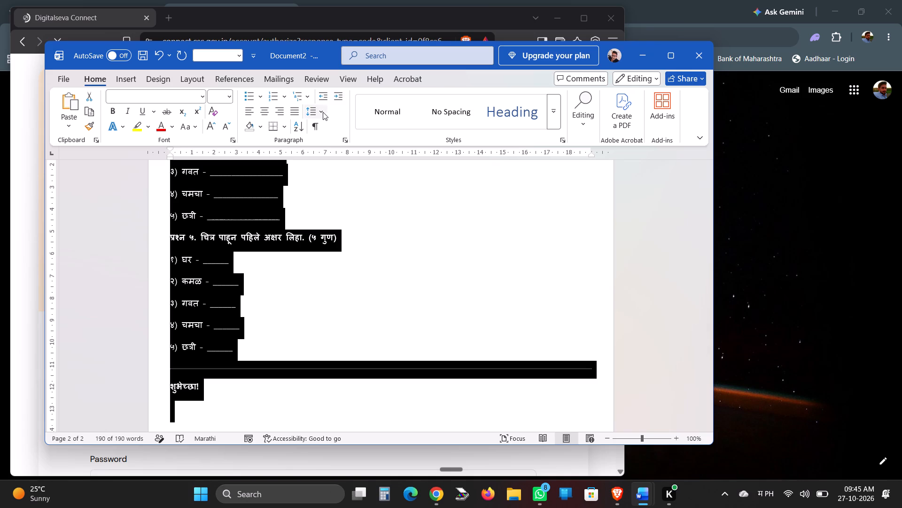
click(323, 112)
click(333, 256)
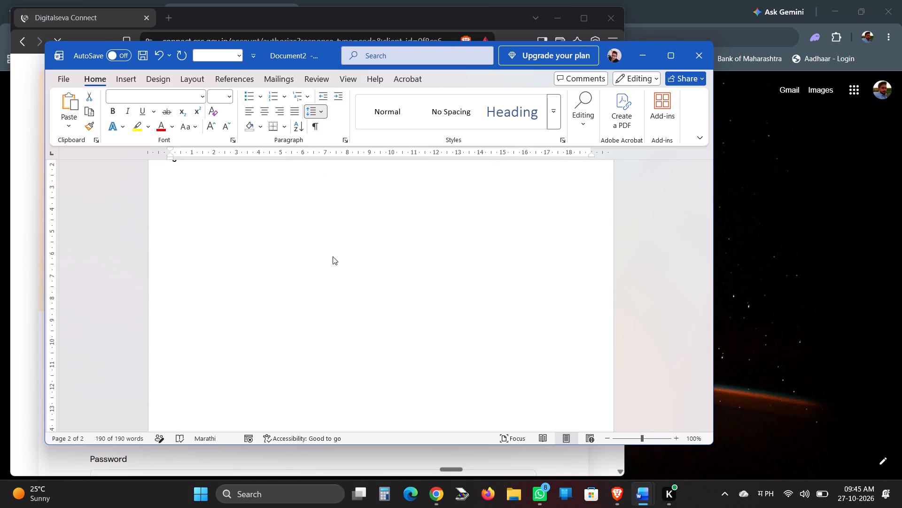
scroll(336, 291, up, 6)
scroll(336, 291, up, 20)
scroll(336, 291, up, 9)
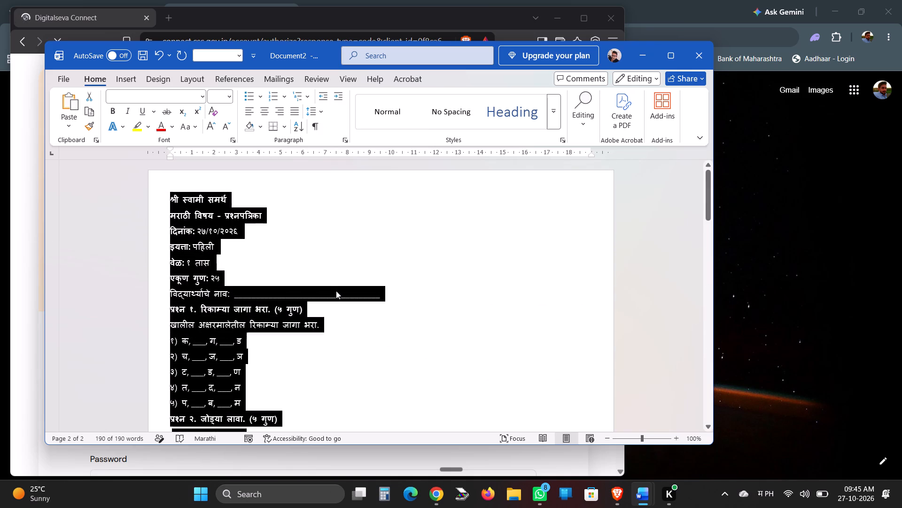
scroll(336, 291, up, 7)
click(340, 216)
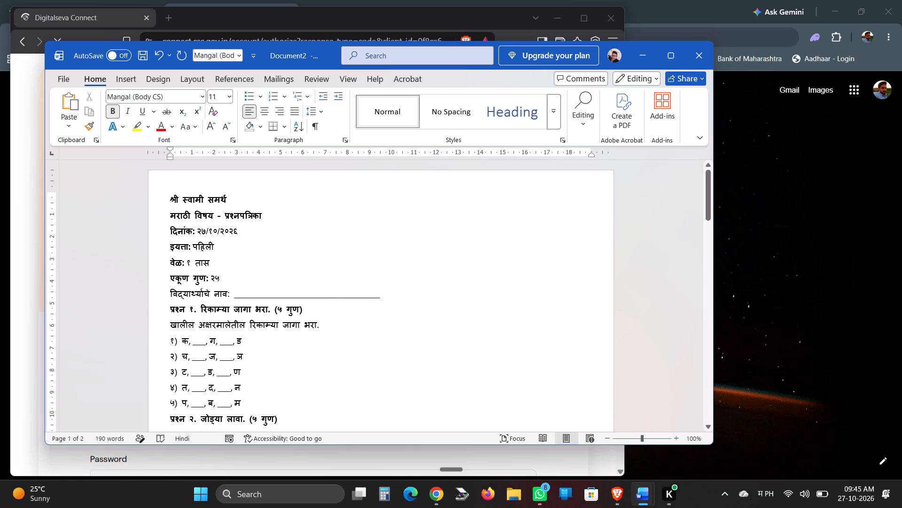
Delete the lines from "मराठी विषय - प्रश्नपत्रिका" through the "प्रश्न १" heading, keeping the title line above them.
drag(389, 296, 157, 194)
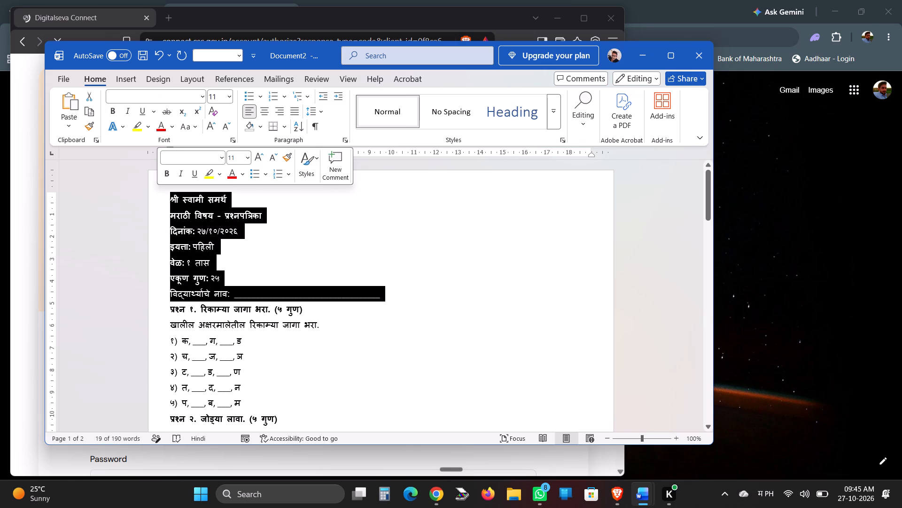
click(207, 246)
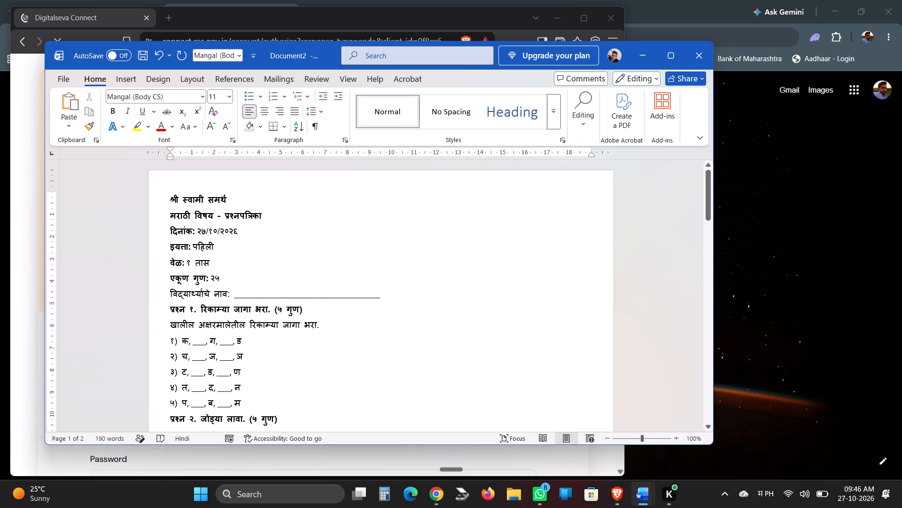
drag(168, 212, 364, 312)
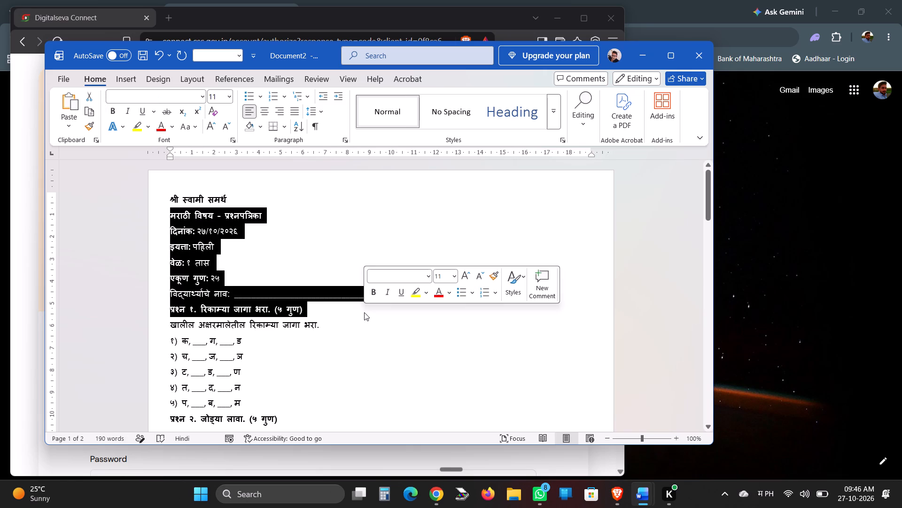
key(Delete)
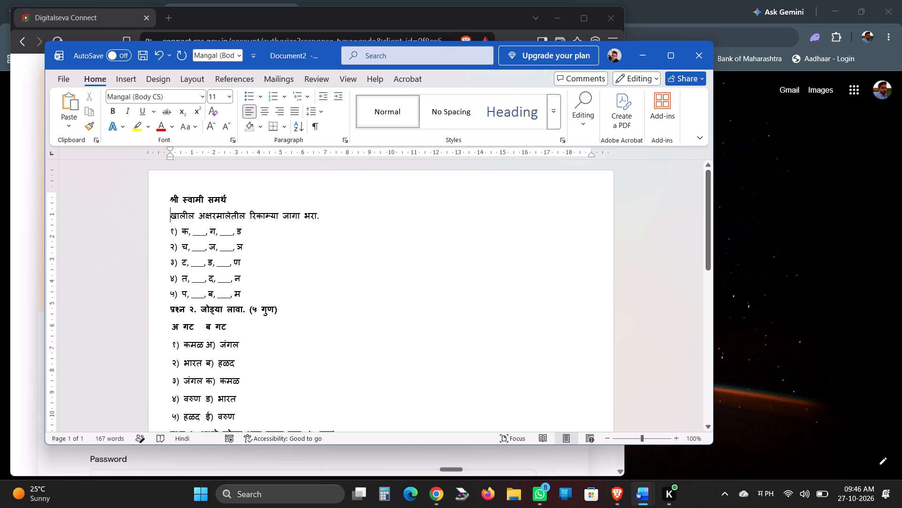
Center the title line "श्री स्वामी समर्थ" at the top of the document.
click(220, 198)
click(268, 111)
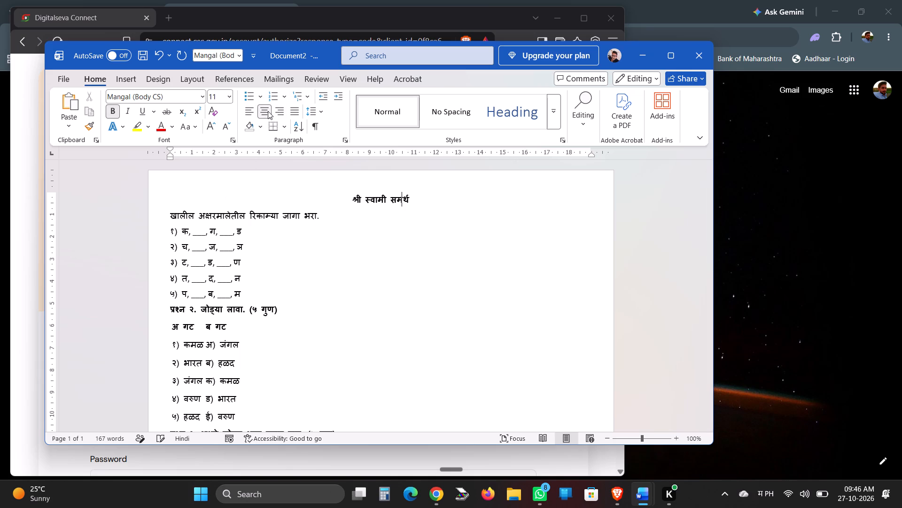
click(278, 189)
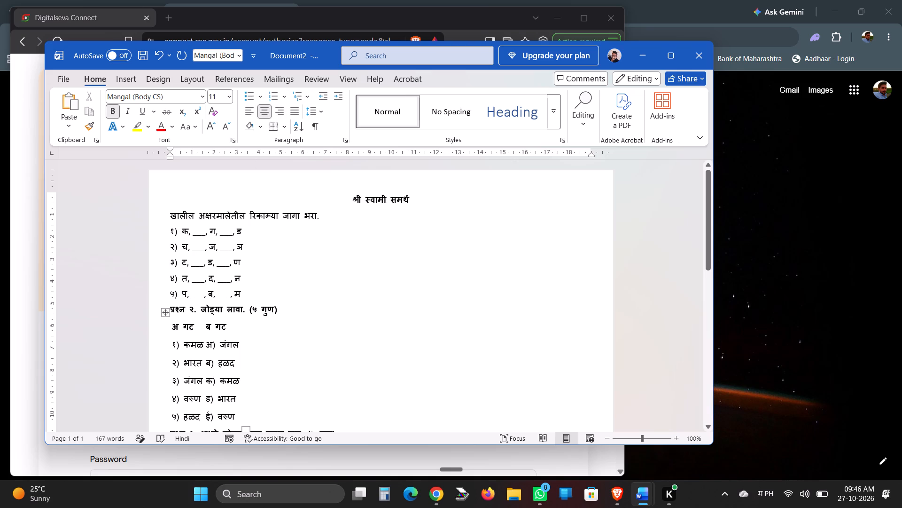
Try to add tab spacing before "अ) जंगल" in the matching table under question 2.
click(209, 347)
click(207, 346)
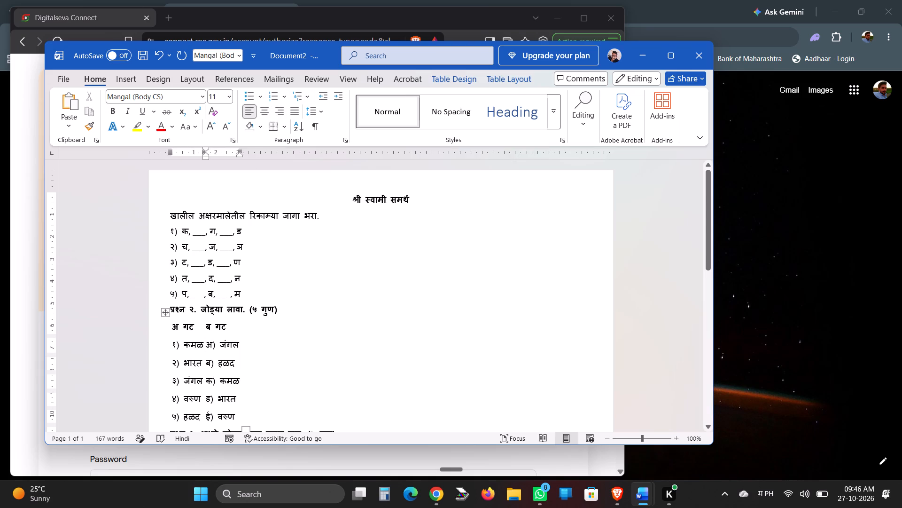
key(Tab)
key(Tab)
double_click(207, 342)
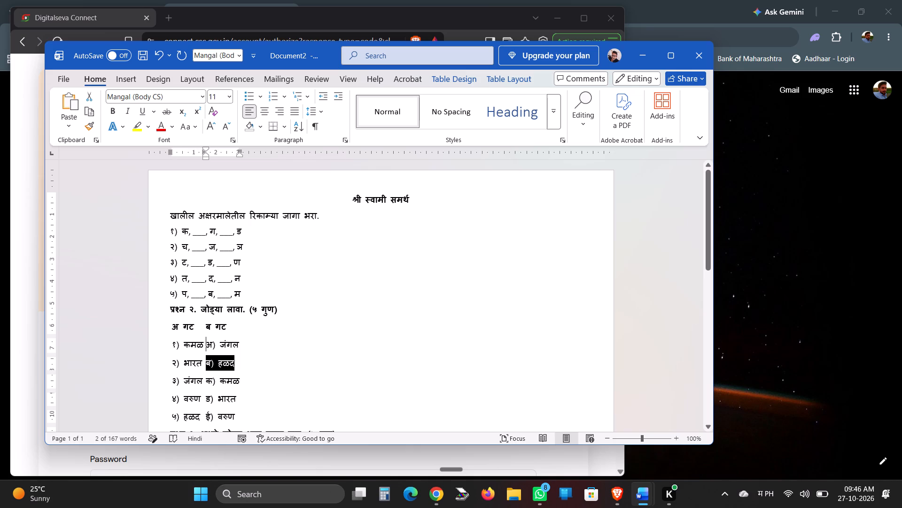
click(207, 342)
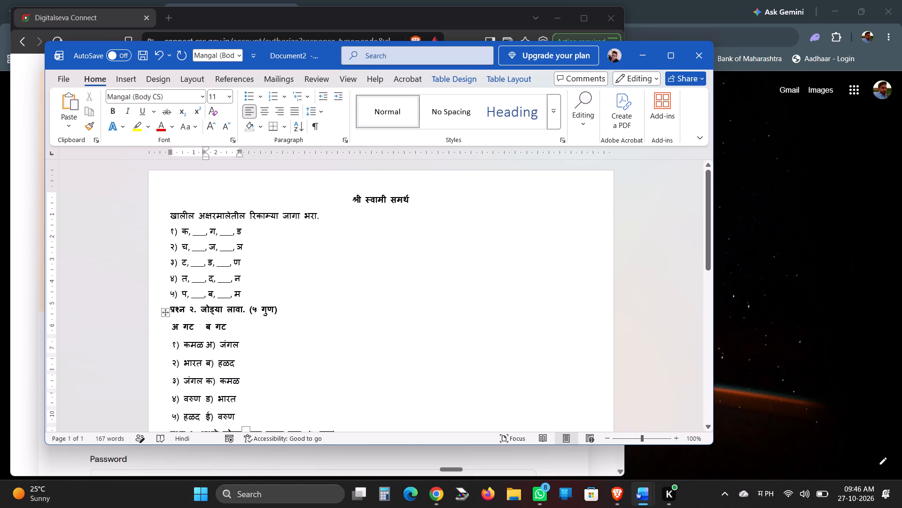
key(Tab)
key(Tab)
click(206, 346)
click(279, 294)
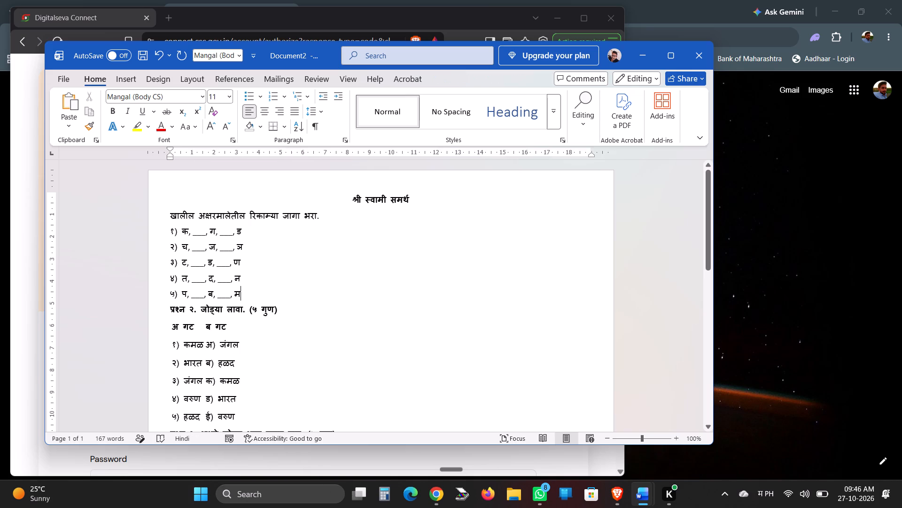
Delete the horizontal line and the closing "शुभेच्छा!" at the end of the question paper.
scroll(279, 294, down, 5)
scroll(287, 302, down, 19)
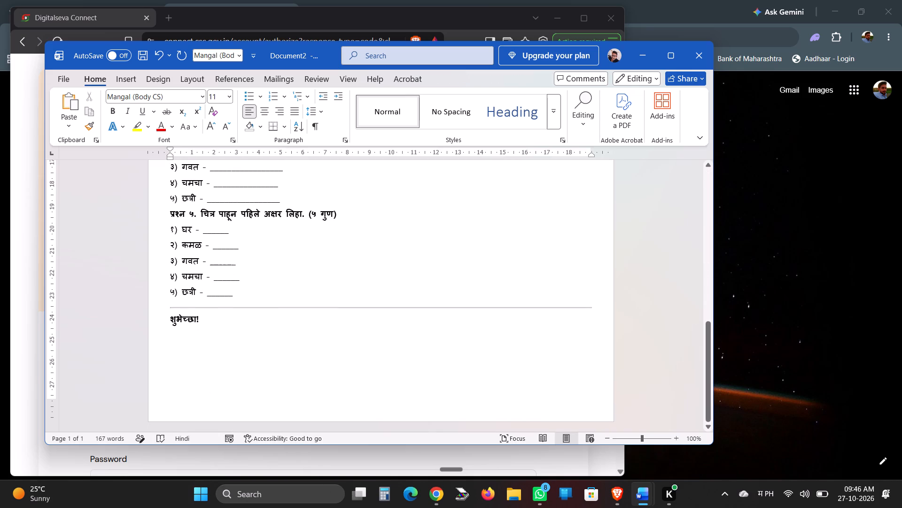
click(253, 335)
drag(249, 328, 165, 309)
key(Delete)
click(205, 341)
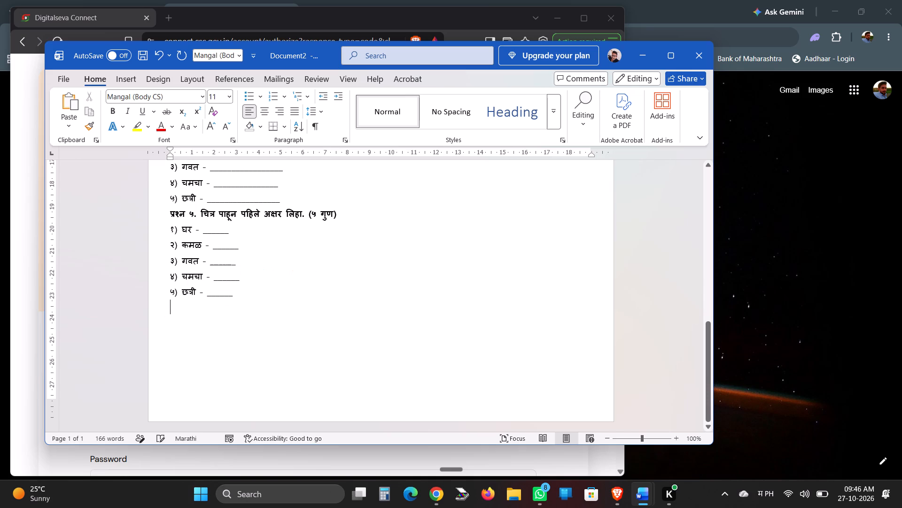
Replace the answer blank after "घर" in question 5 with four underscores.
scroll(205, 341, up, 5)
double_click(218, 373)
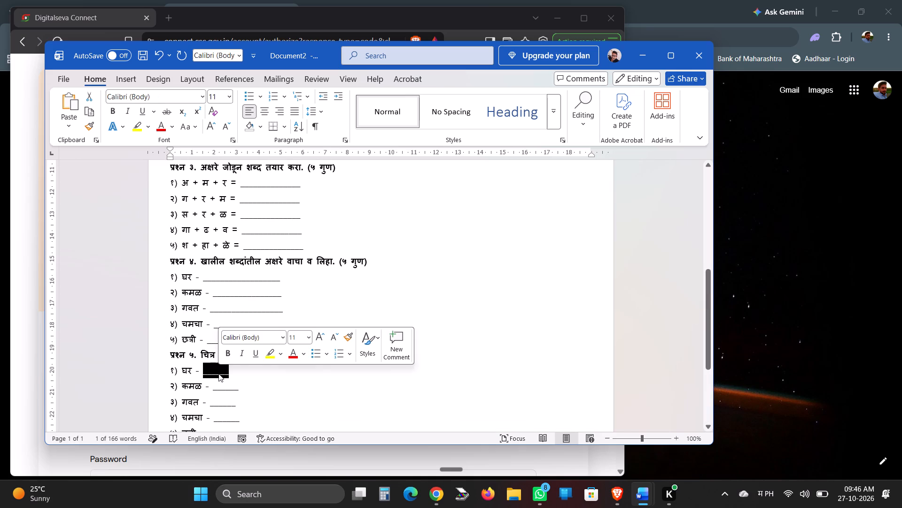
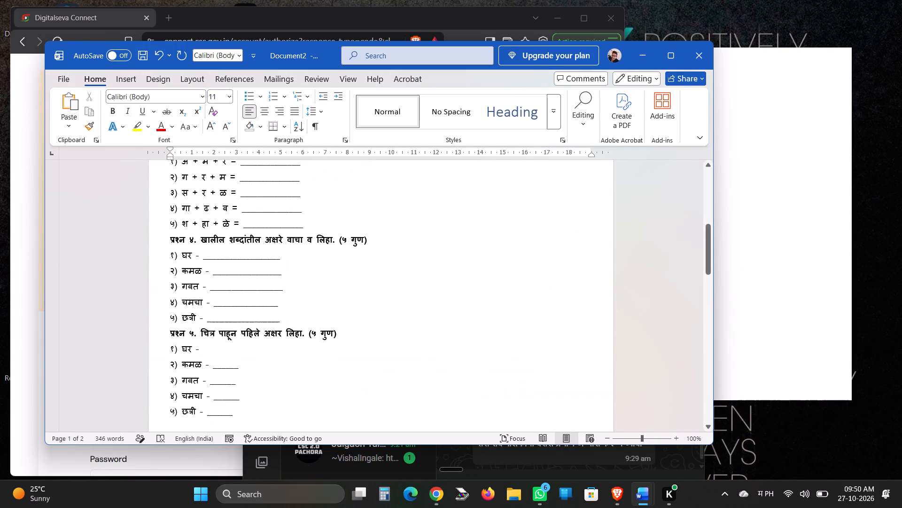
click(283, 322)
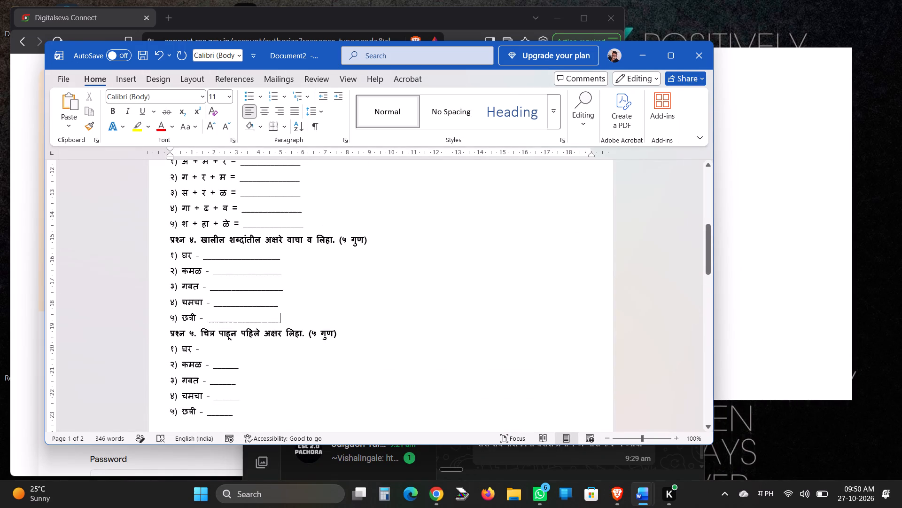
key(Return)
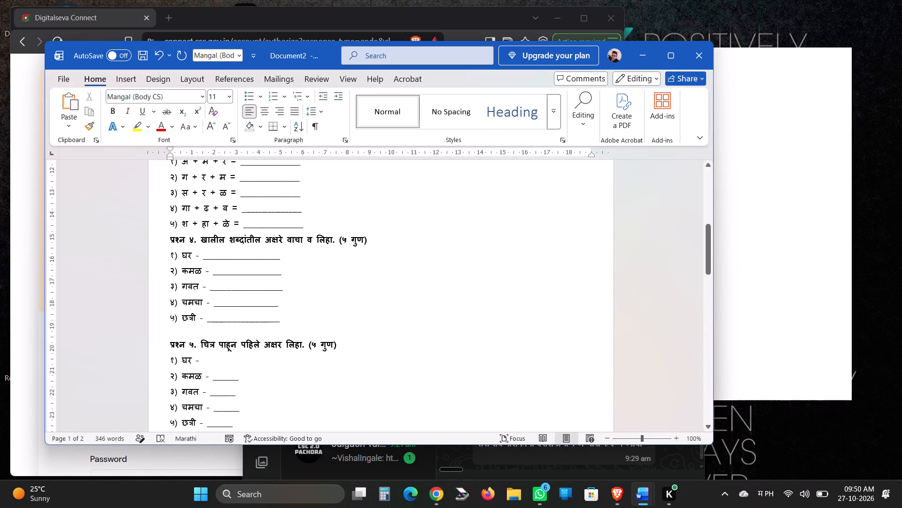
click(375, 238)
key(Return)
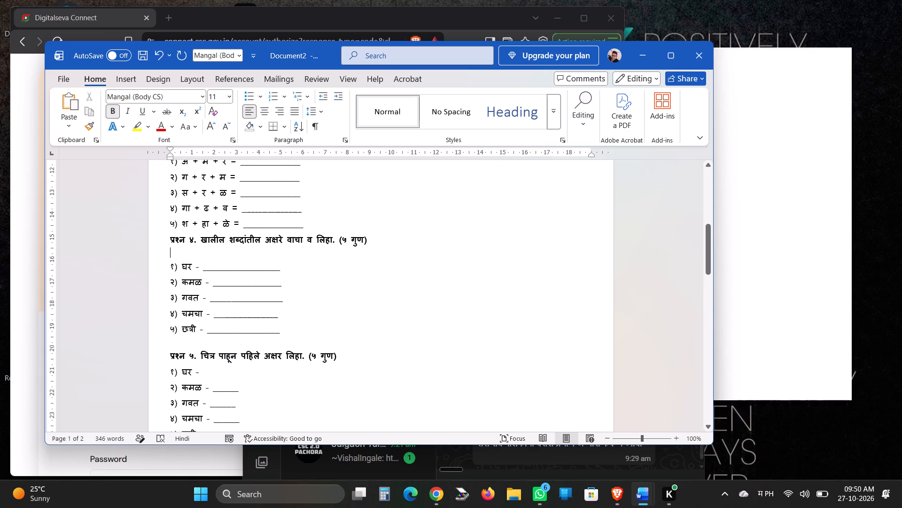
Delete the underscore answer blank after घर in प्रश्न ४.
triple_click(216, 270)
click(216, 270)
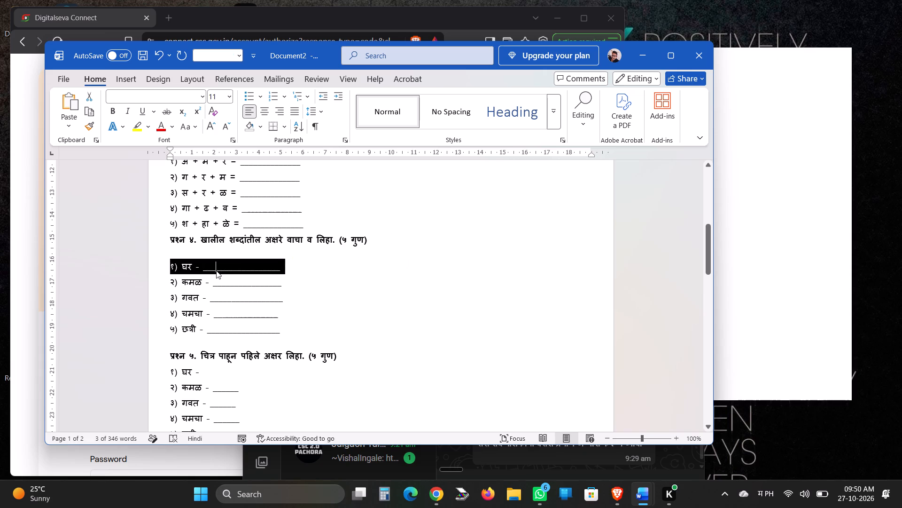
double_click(216, 270)
key(Delete)
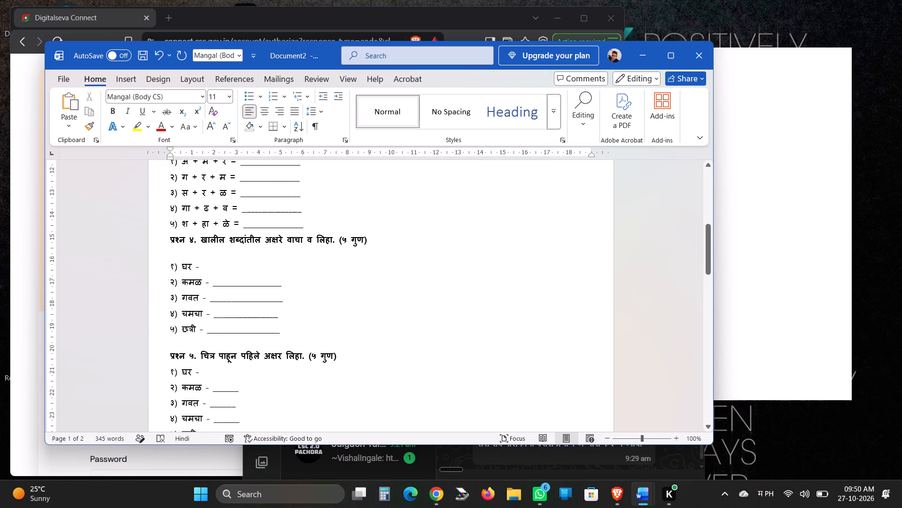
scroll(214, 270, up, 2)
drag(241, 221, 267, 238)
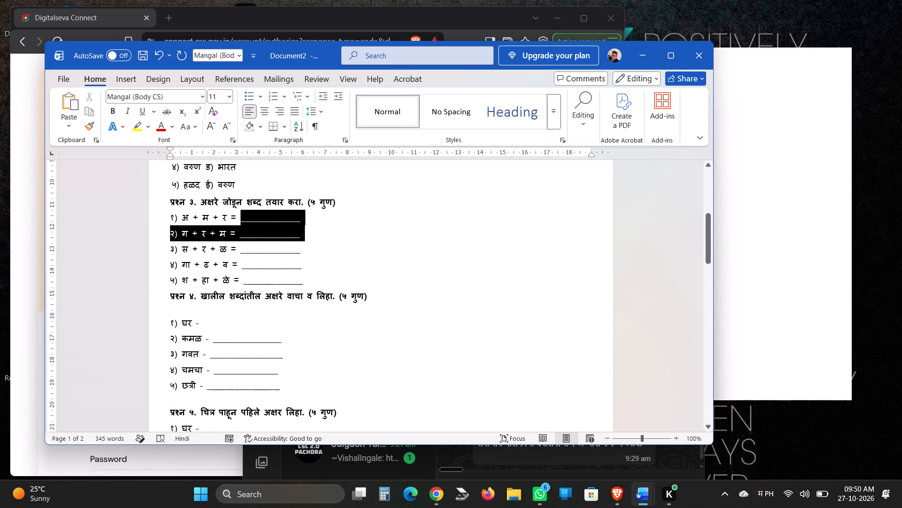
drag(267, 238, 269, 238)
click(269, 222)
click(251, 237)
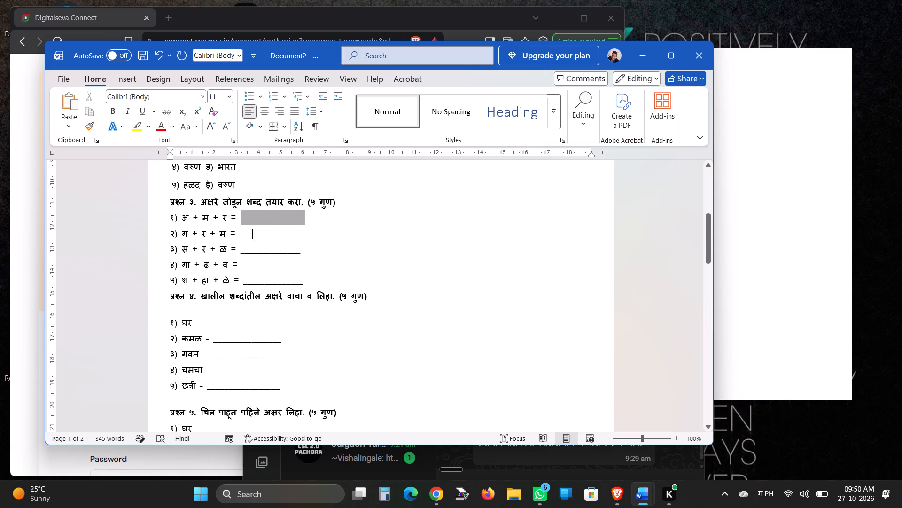
Draw a straight horizontal line shape about 3.47 cm long after घर in प्रश्न ४ as its answer blank.
click(225, 326)
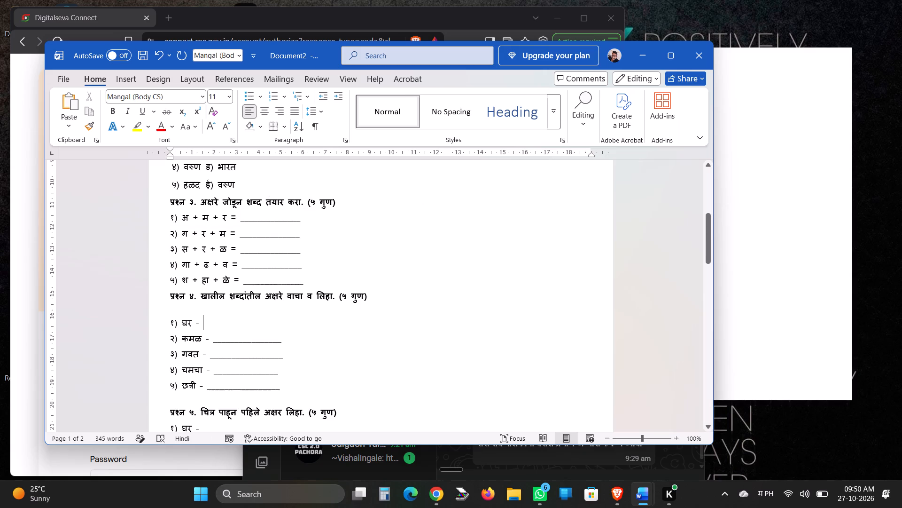
click(128, 76)
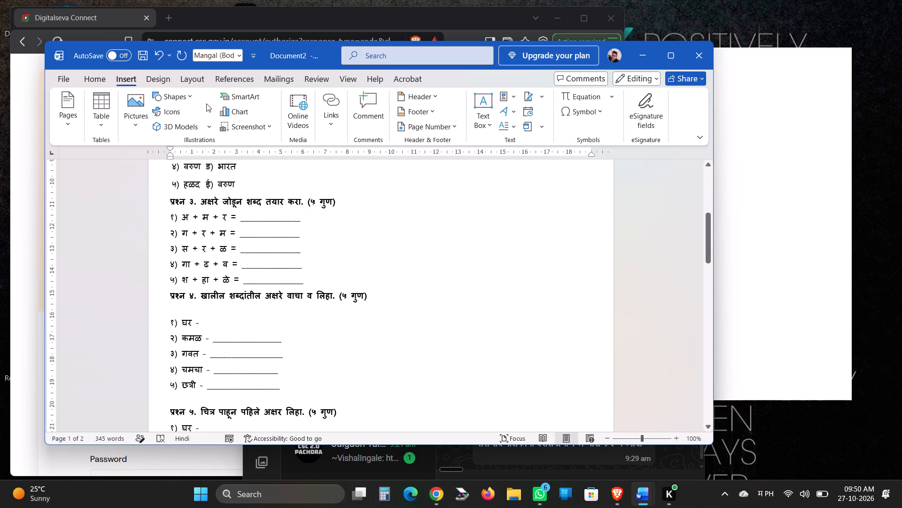
click(187, 96)
click(170, 130)
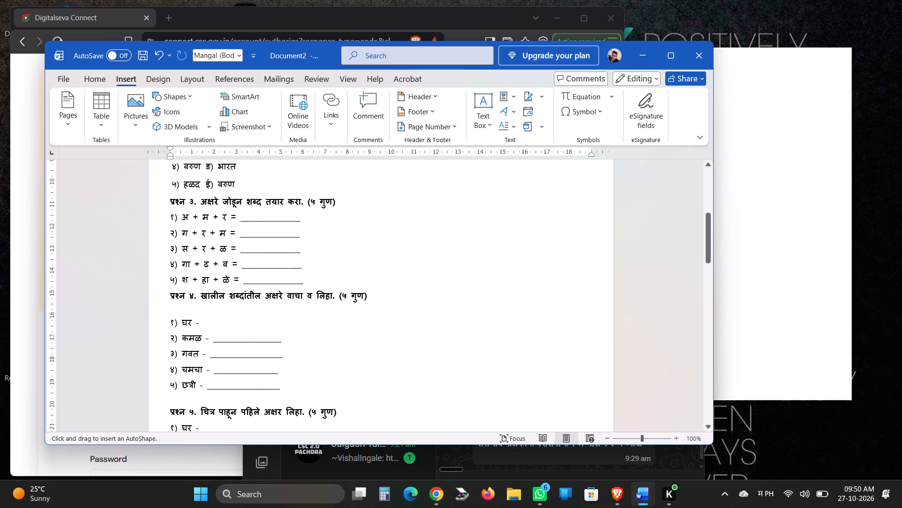
drag(209, 320, 287, 331)
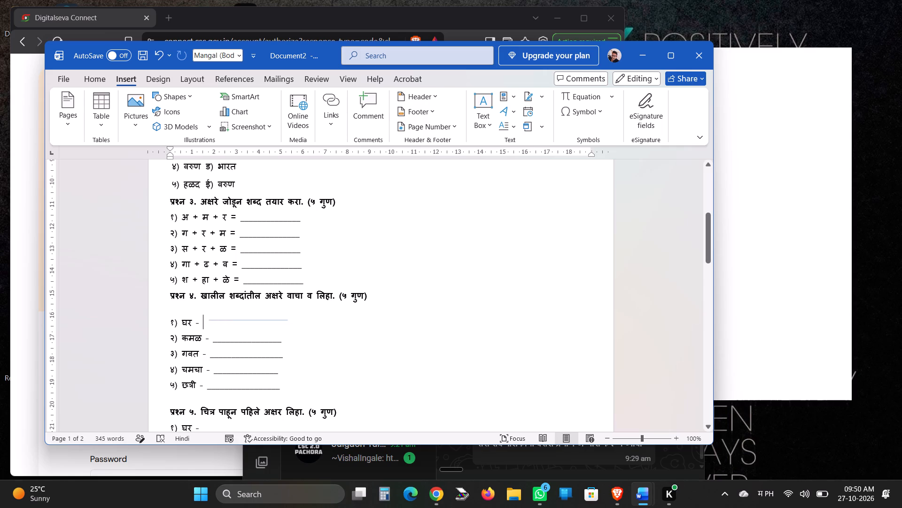
drag(287, 331, 285, 331)
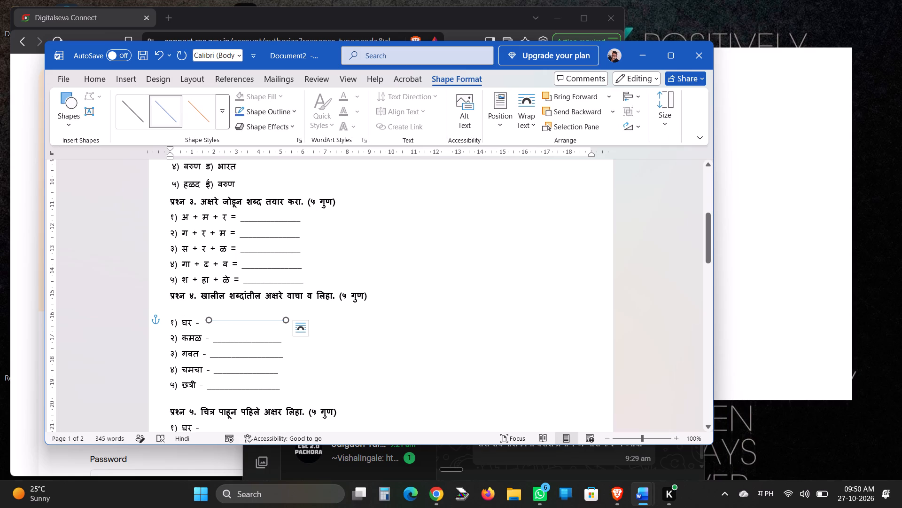
Nudge the drawn line to the right, away from the dash after घर.
key(Right)
key(Right)
key(Right)
key(Right)
key(Right)
key(Right)
key(Right)
key(Right)
key(Right)
key(Right)
key(Right)
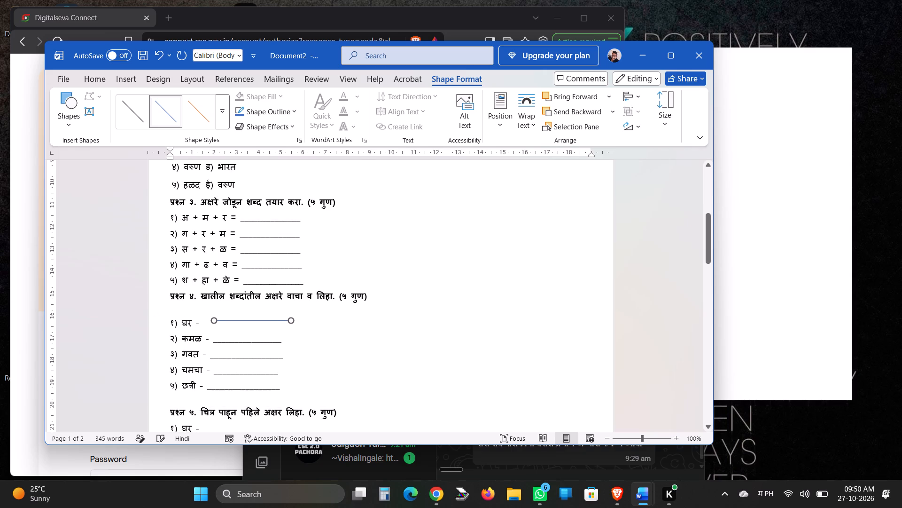
key(Right)
key(Right)
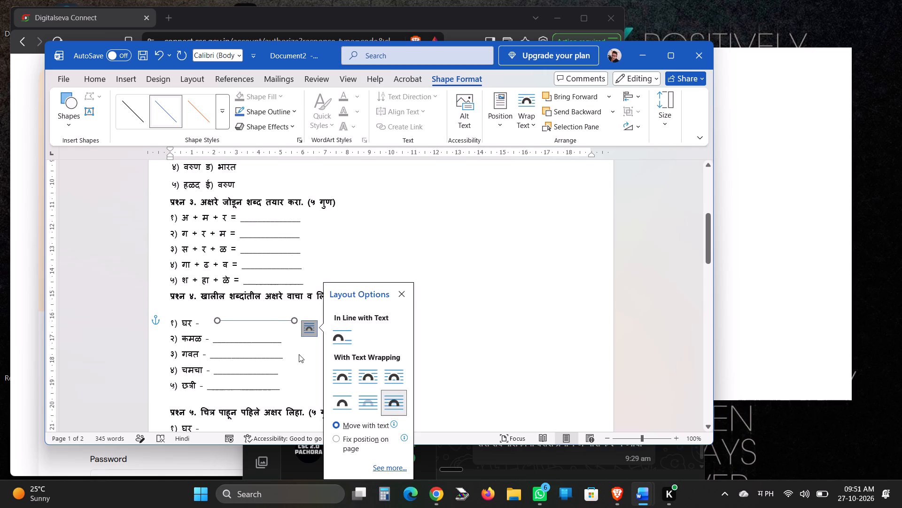
key(plus)
key(Return)
key(Left)
key(Left)
key(Left)
key(Left)
click(252, 331)
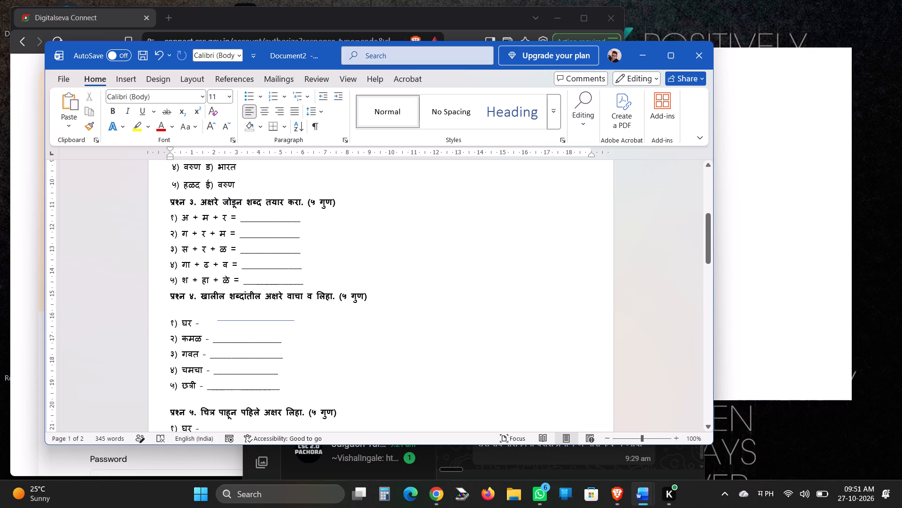
Nudge the line slightly back to the left so it starts level with the blank after कमळ.
click(246, 320)
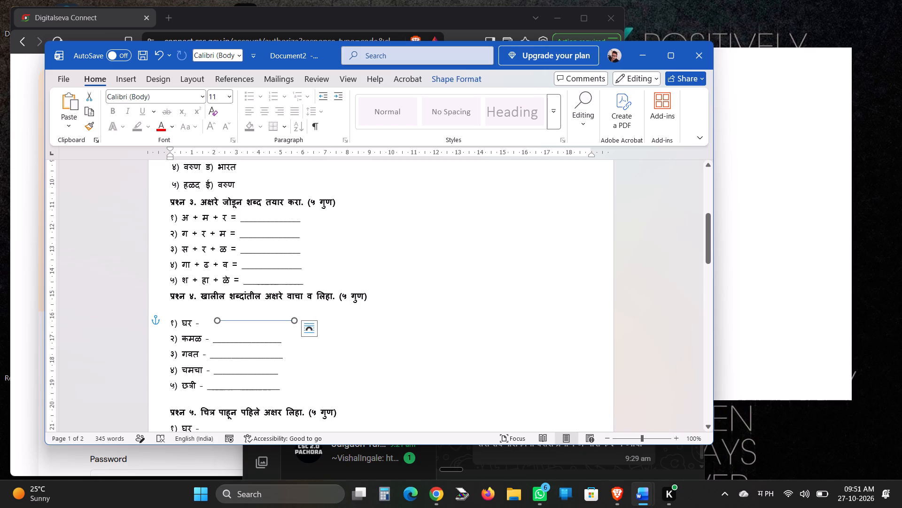
key(Left)
key(Left)
key(Left)
key(Left)
key(Left)
key(Left)
key(Left)
key(Left)
key(Left)
key(Left)
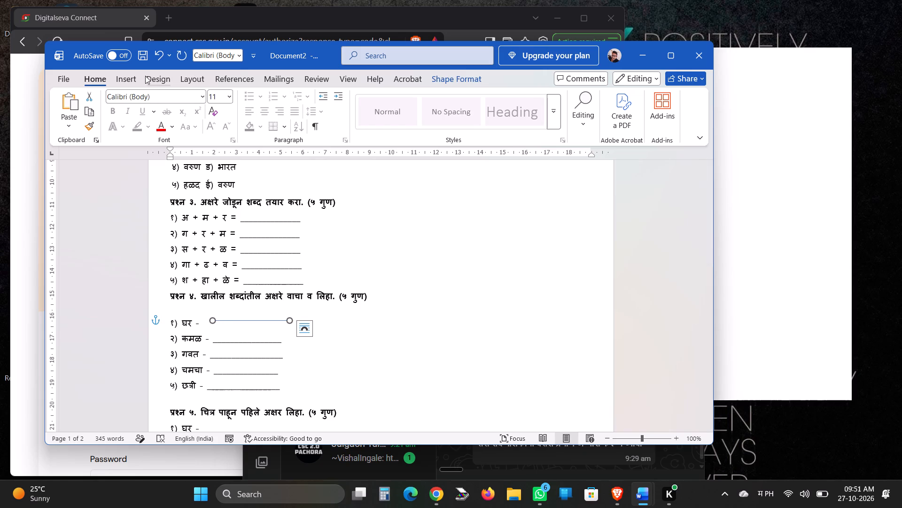
Maximize the Word window and apply the black preset line style to the line after घर.
click(670, 56)
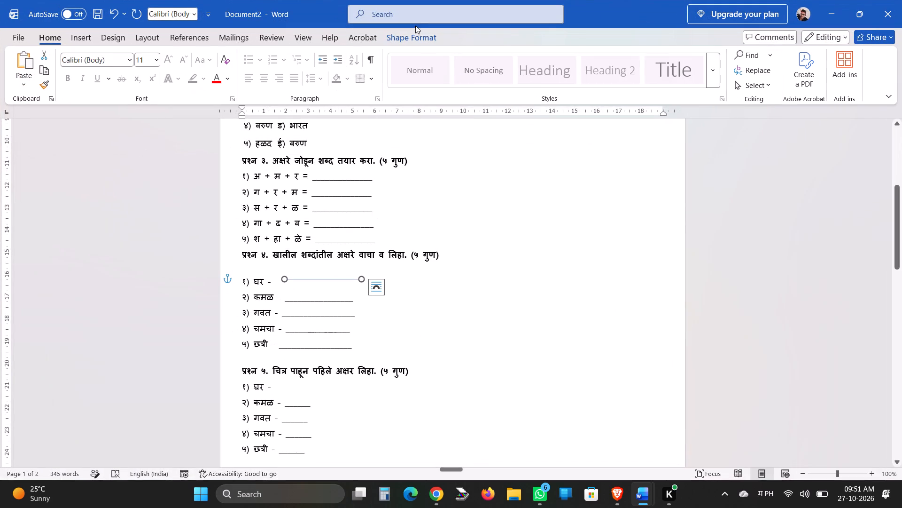
click(417, 37)
click(171, 71)
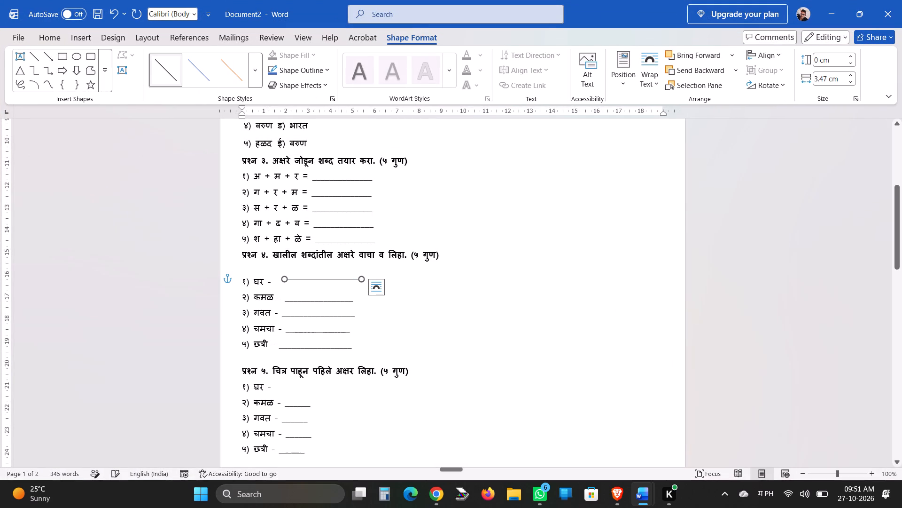
Apply the thin grey theme line style to the line after घर in प्रश्न ४.
click(255, 81)
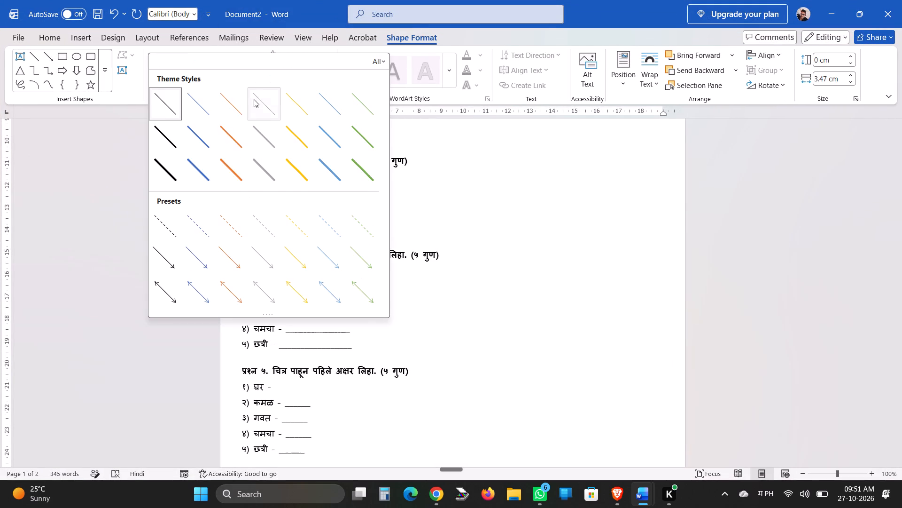
click(254, 99)
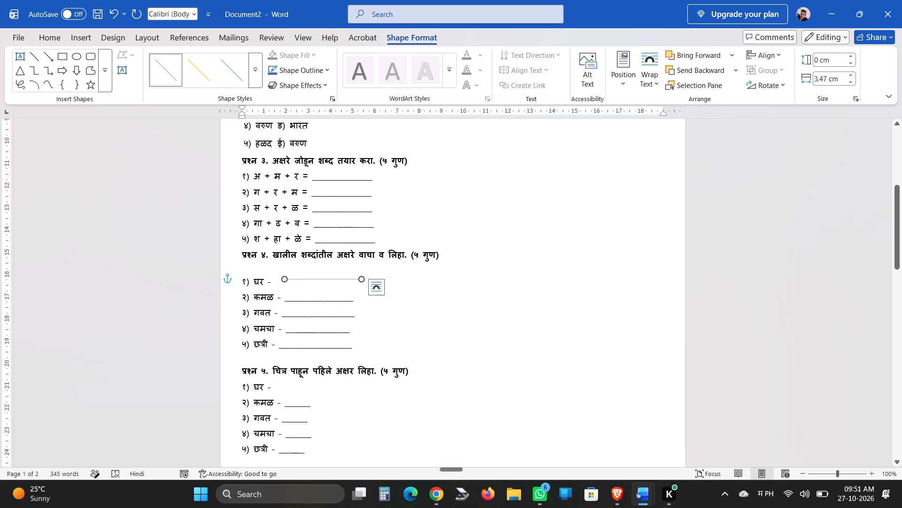
Duplicate the grey answer line after घर.
key(ctrl+c)
key(ctrl+v)
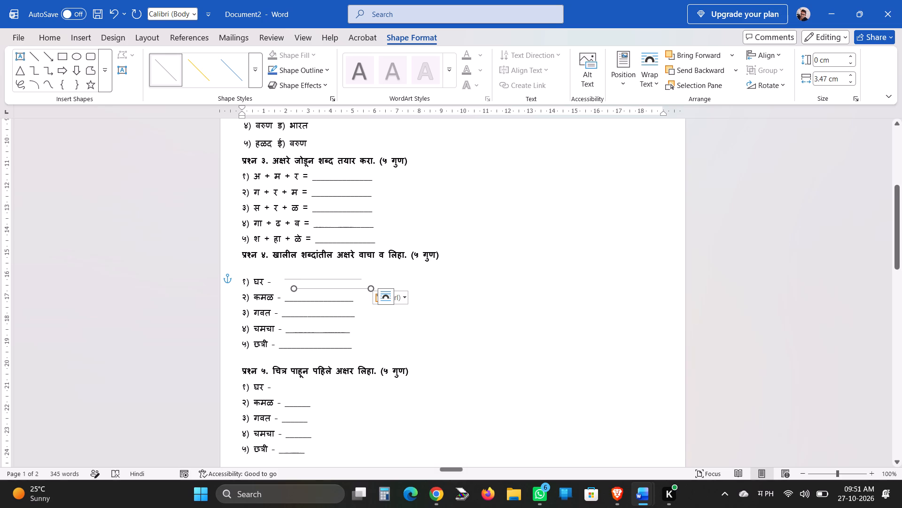
Delete the underscore blanks after कमळ, गवत, चमचा and छत्री in प्रश्न ४.
double_click(327, 301)
key(Delete)
double_click(327, 318)
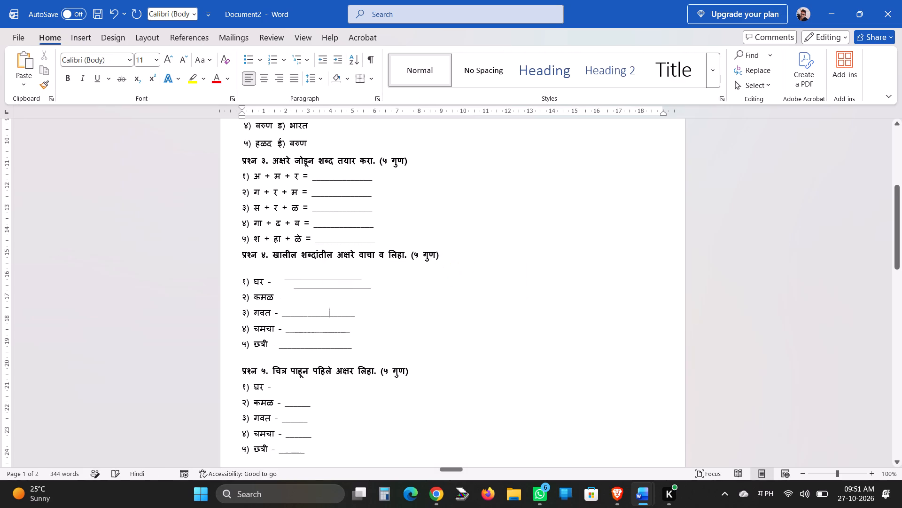
key(Delete)
double_click(327, 333)
key(Delete)
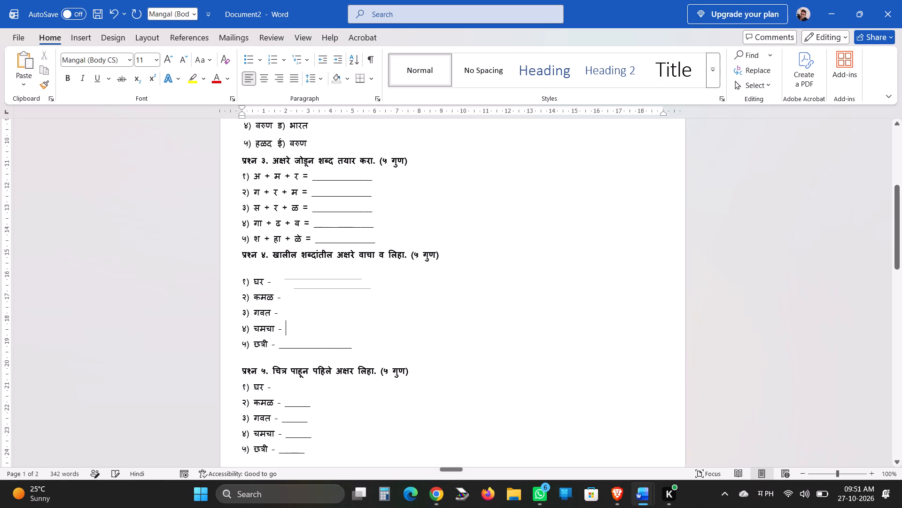
click(324, 343)
double_click(322, 346)
key(Delete)
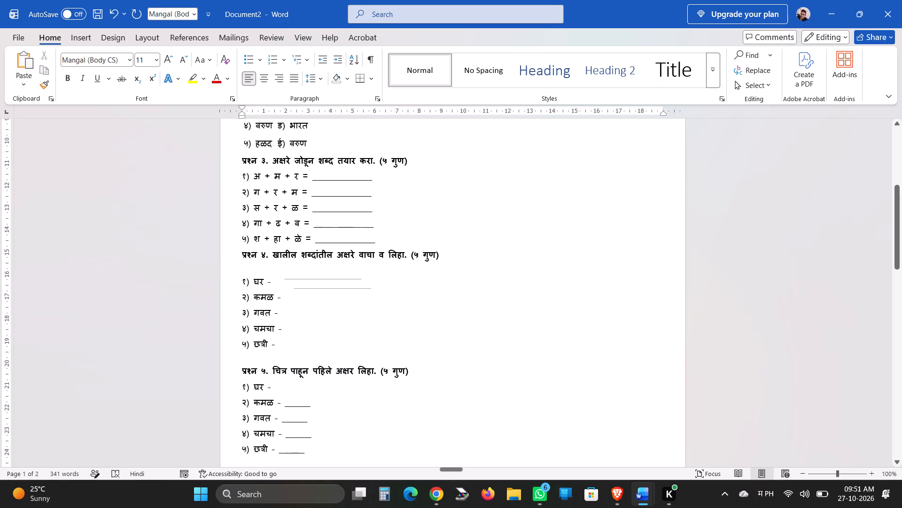
Nudge the duplicate line sideways until its ends align with the line after घर.
click(319, 288)
key(Left)
key(Left)
key(Left)
key(Left)
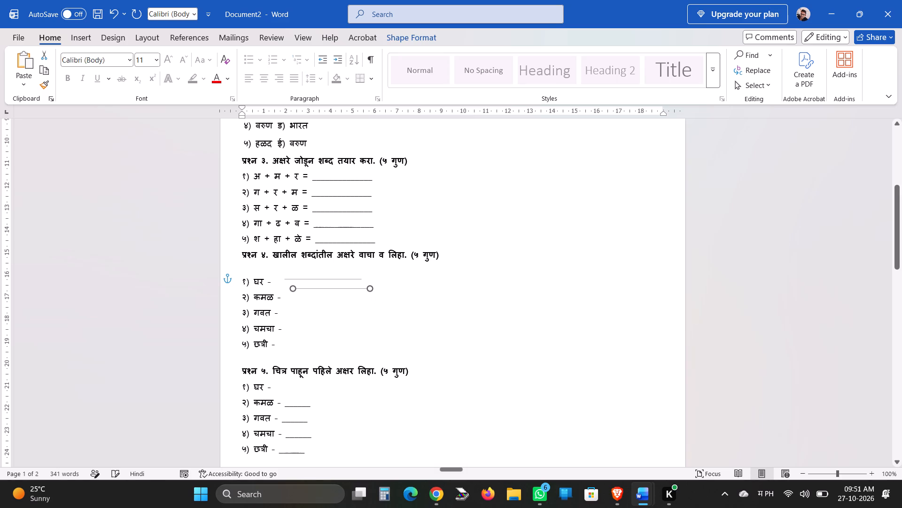
key(Left)
key(Left)
key(Left)
key(Left)
key(Left)
key(Left)
key(Left)
key(Left)
key(Left)
key(Left)
Lower the duplicate line onto the कमळ row as its answer blank, near the text baseline.
key(Down)
key(Down)
key(Down)
key(Down)
key(Down)
key(Down)
key(Down)
key(Down)
key(Down)
key(Down)
key(Down)
key(Up)
key(Up)
key(Up)
key(Up)
key(Up)
key(Up)
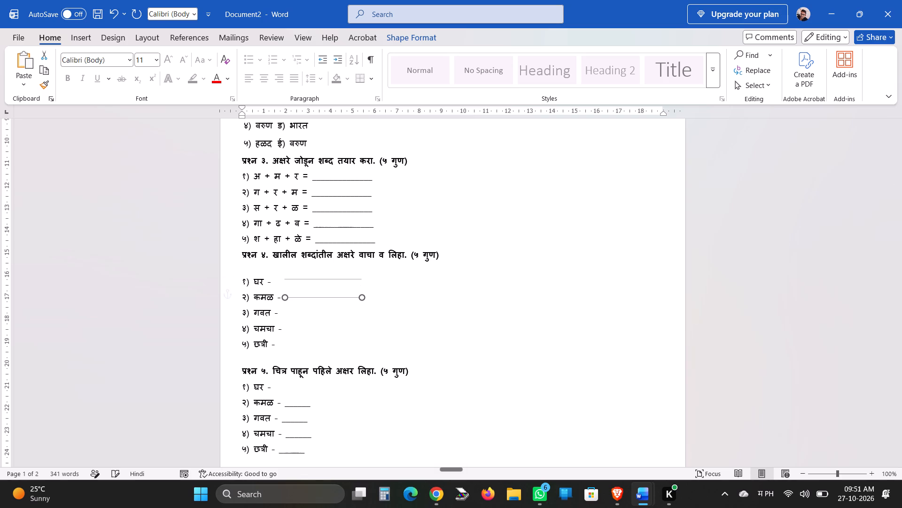
key(Up)
Paste a copy of the grey line after गवत and align it with the lines above.
click(315, 315)
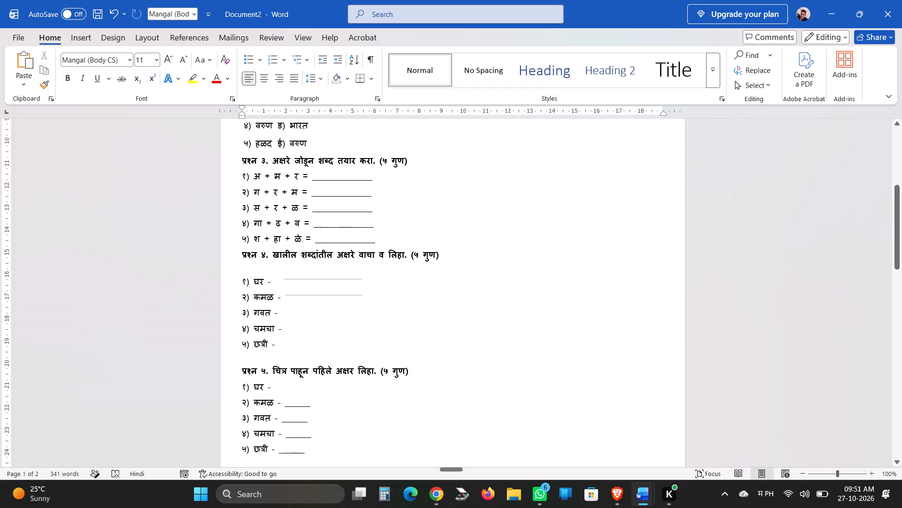
key(ctrl+v)
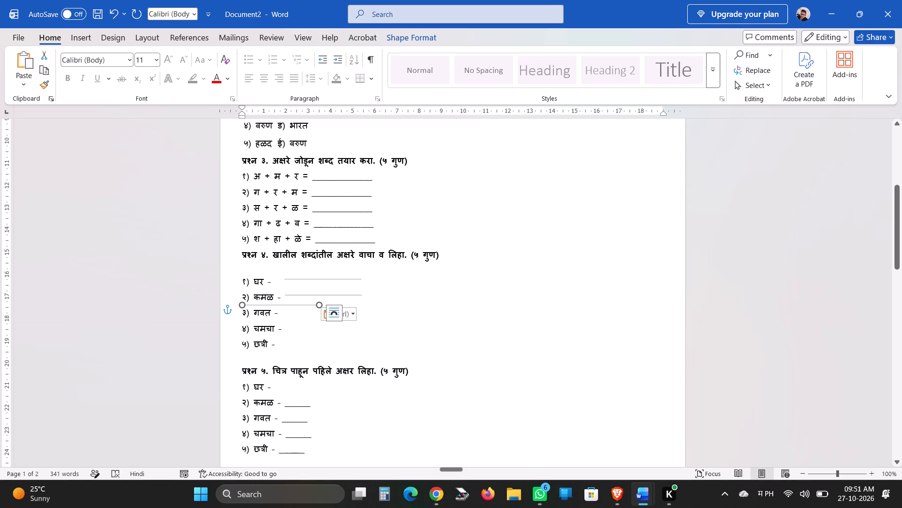
drag(288, 305, 329, 311)
drag(329, 311, 331, 310)
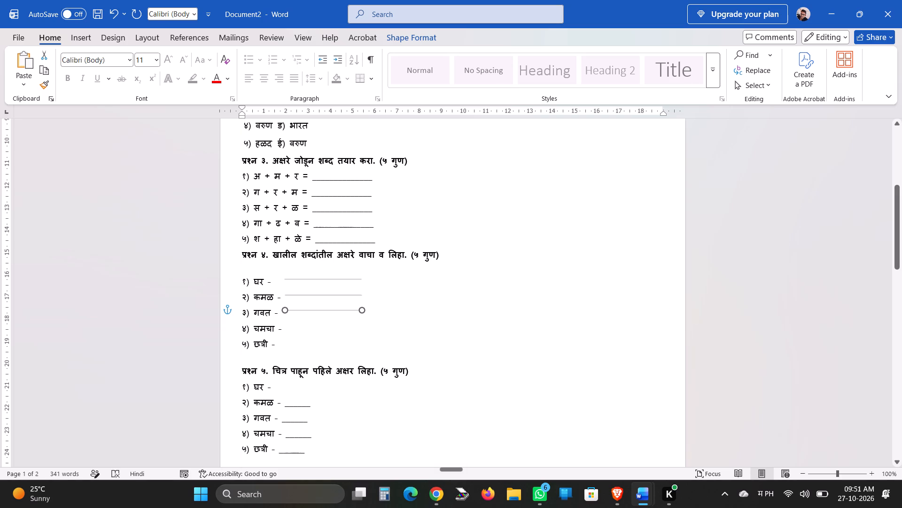
drag(331, 310, 331, 310)
drag(331, 310, 329, 310)
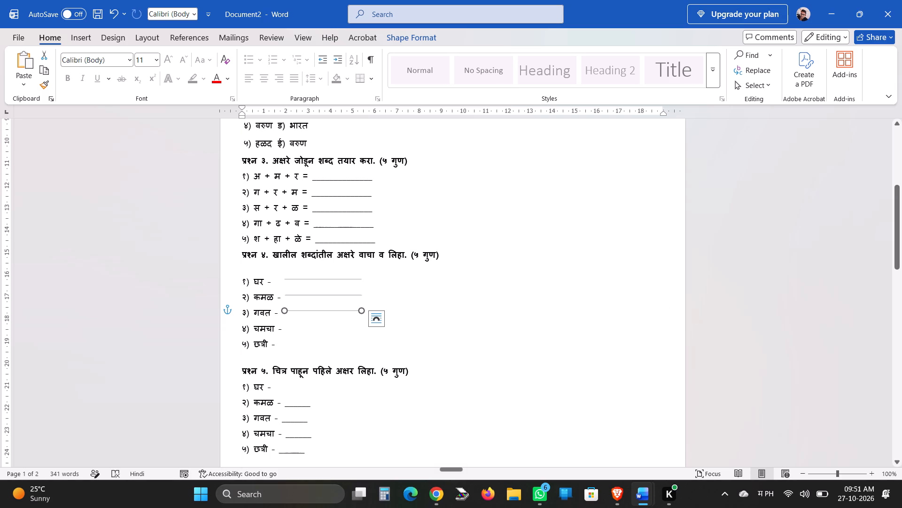
Paste another copy of the grey line and place it after चमचा, in line with those above.
key(ctrl+v)
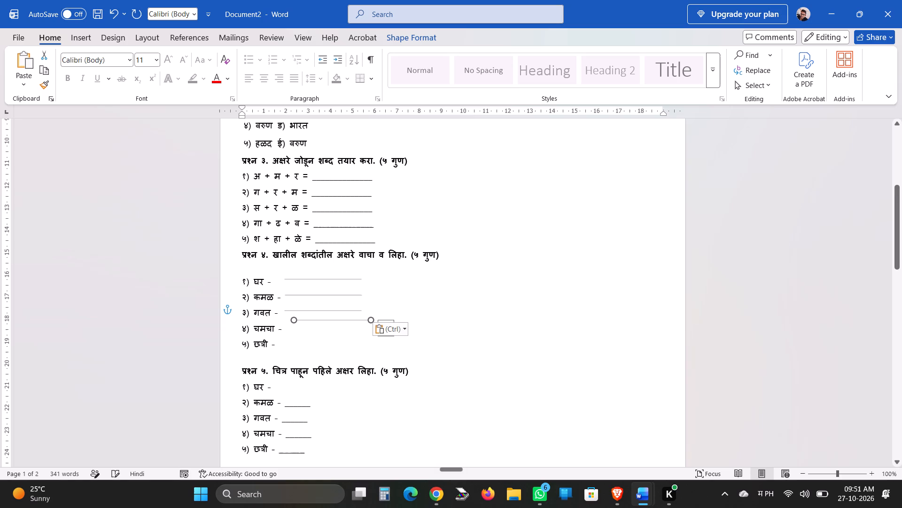
drag(322, 320, 317, 325)
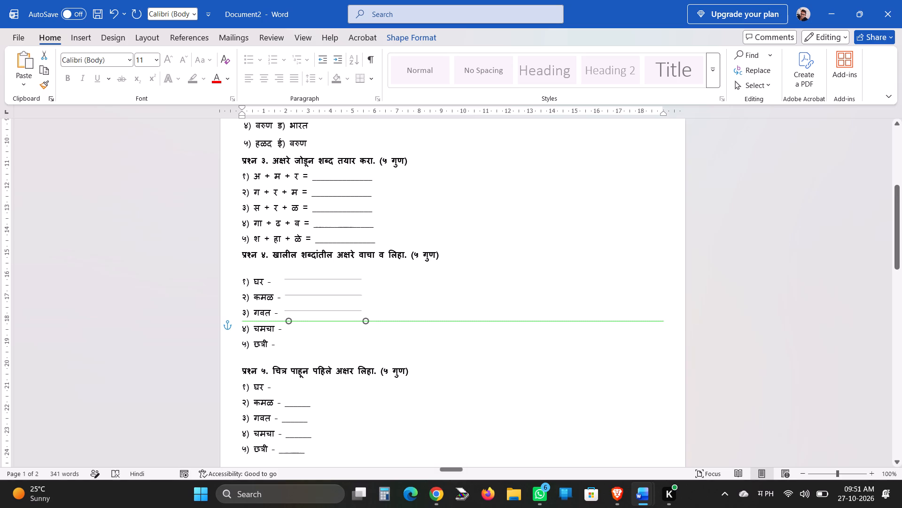
drag(317, 325, 314, 325)
Paste another copy of the grey line and place it after छत्री, in line with those above.
key(ctrl+v)
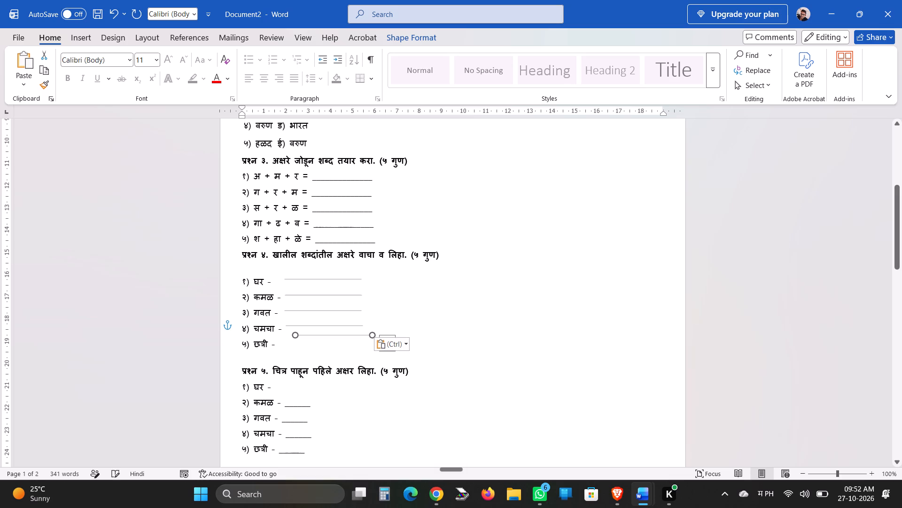
drag(328, 335, 318, 346)
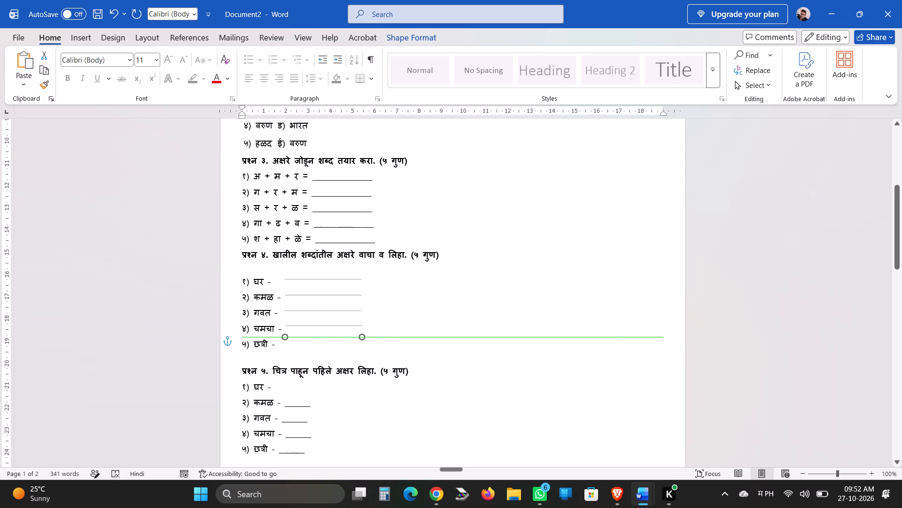
drag(318, 346, 307, 343)
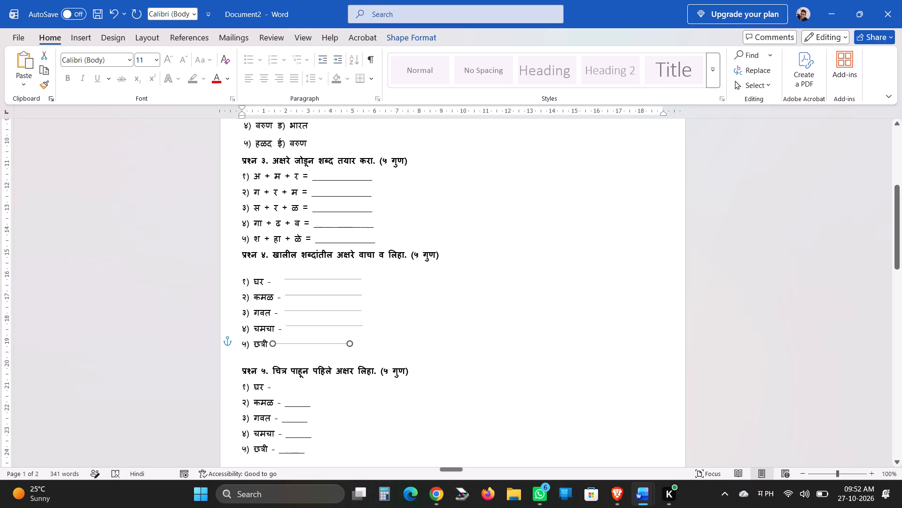
drag(307, 343, 318, 341)
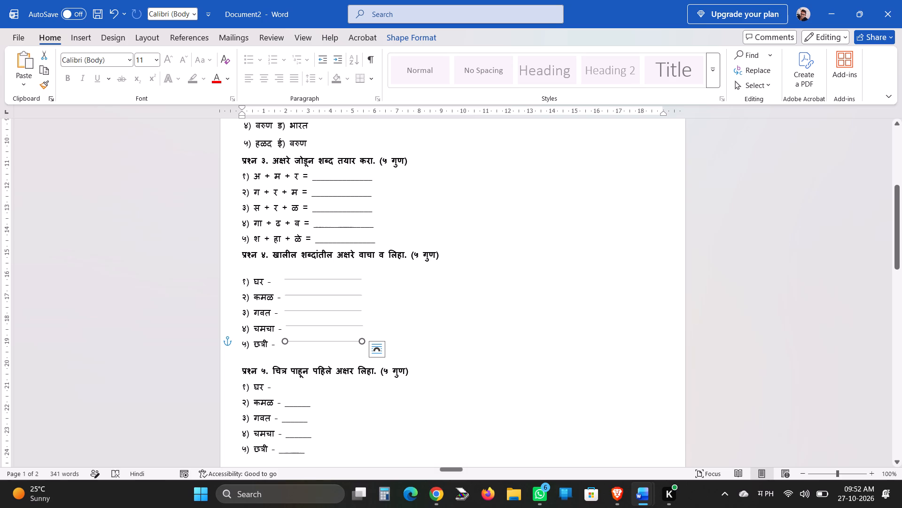
Paste a copy of the grey line and move it up beside अ + म + र = in प्रश्न ३.
key(ctrl+v)
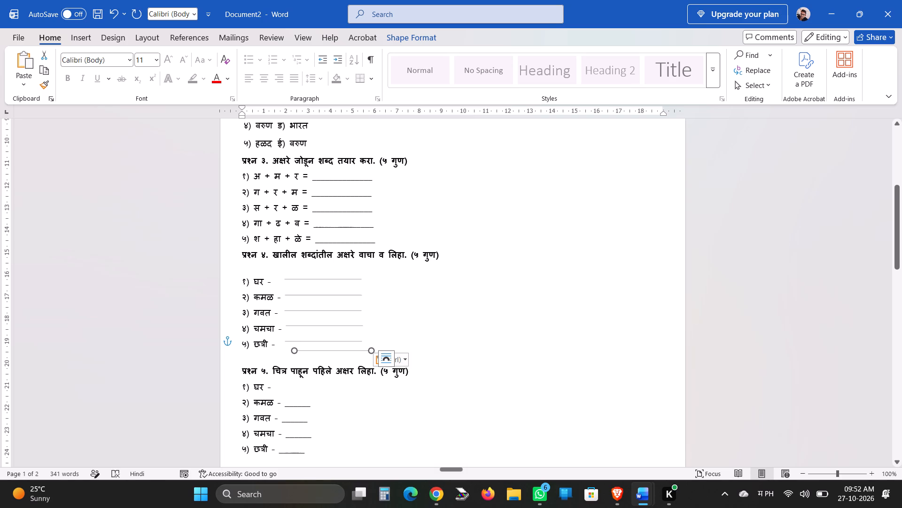
drag(333, 350, 364, 224)
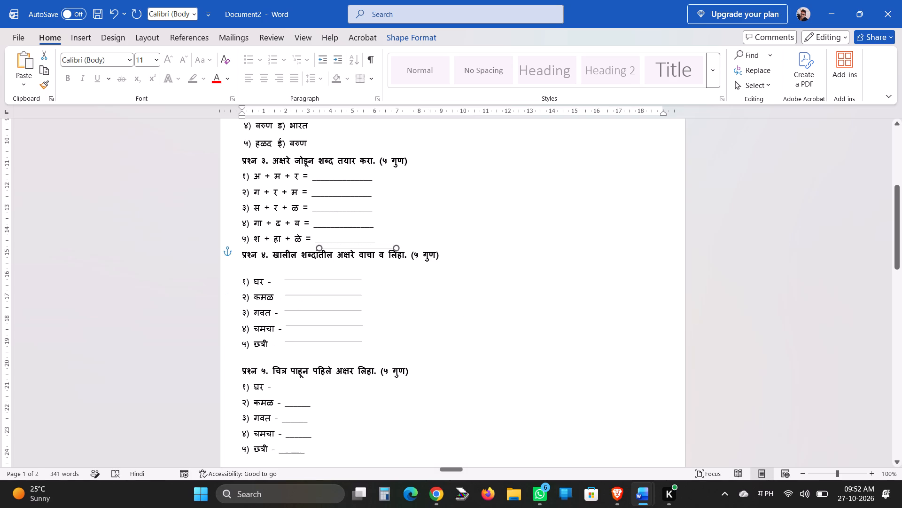
drag(364, 224, 354, 174)
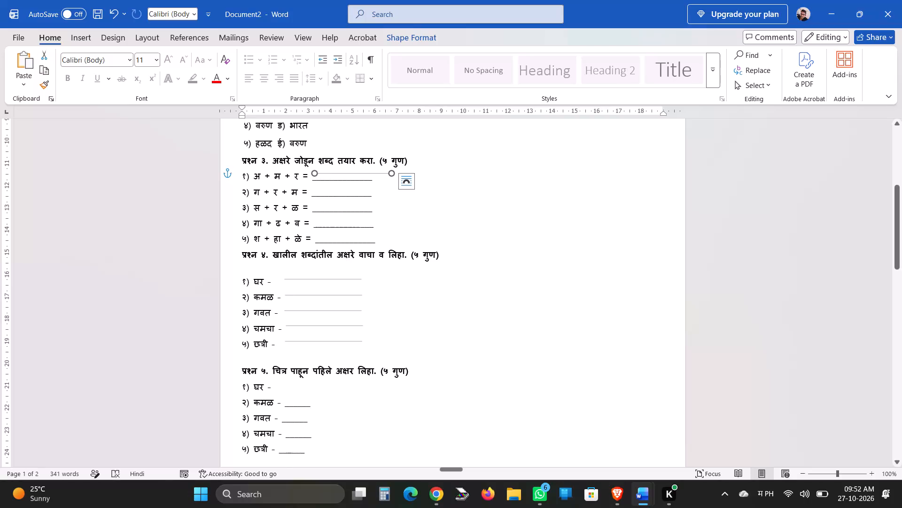
Delete the underscore blanks after the equals signs in all five items of प्रश्न ३.
double_click(353, 183)
key(Delete)
triple_click(343, 196)
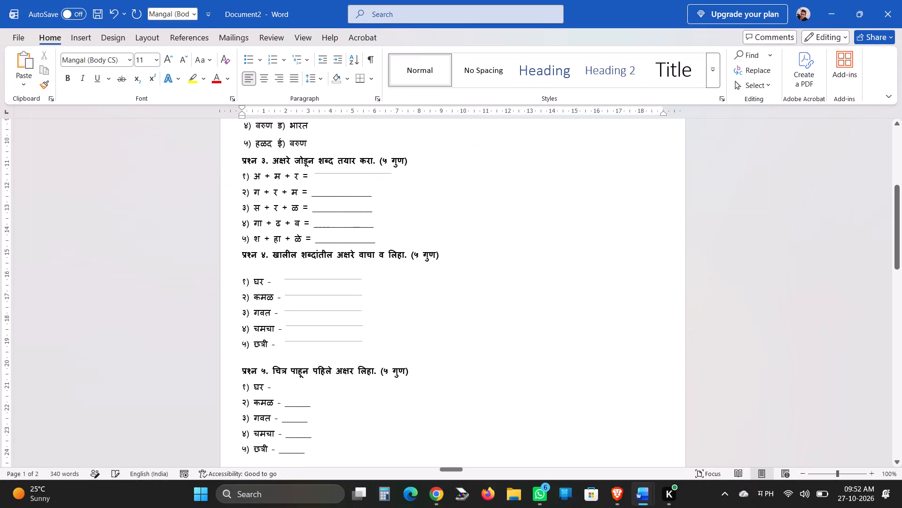
double_click(343, 196)
click(343, 196)
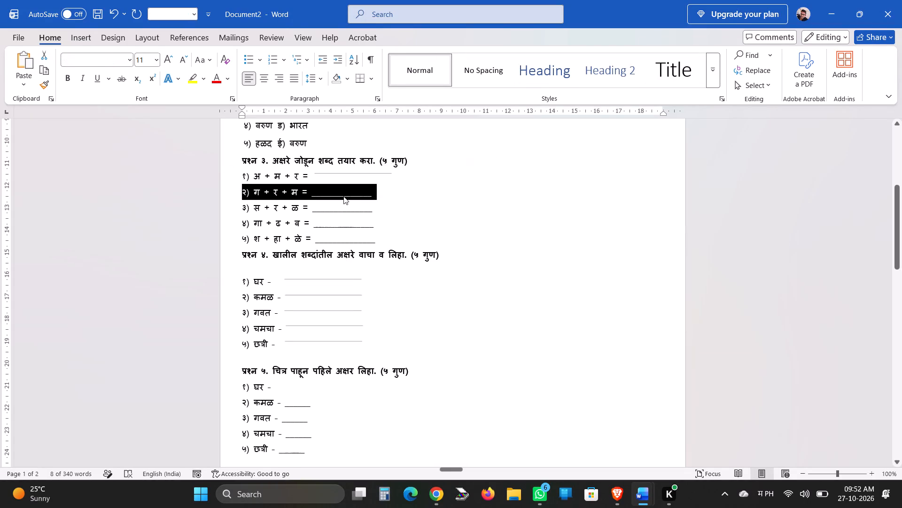
key(Delete)
double_click(342, 209)
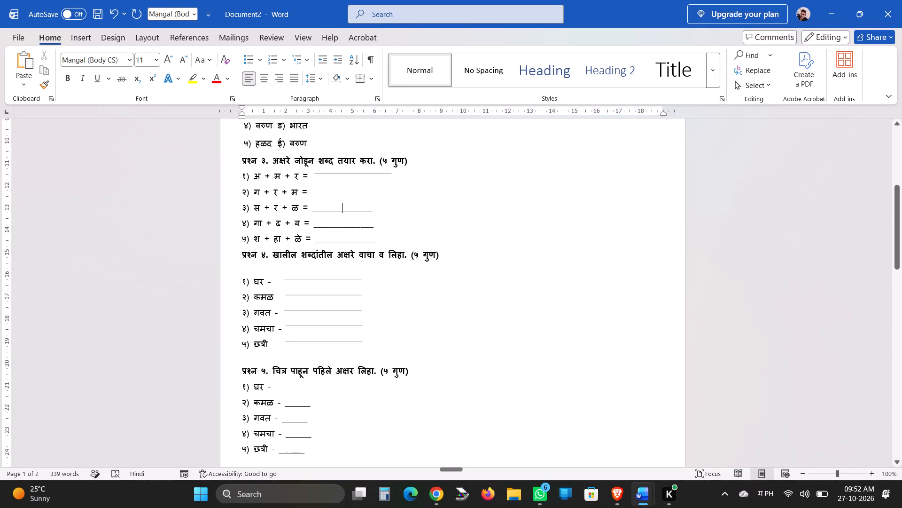
key(Delete)
double_click(343, 230)
key(Delete)
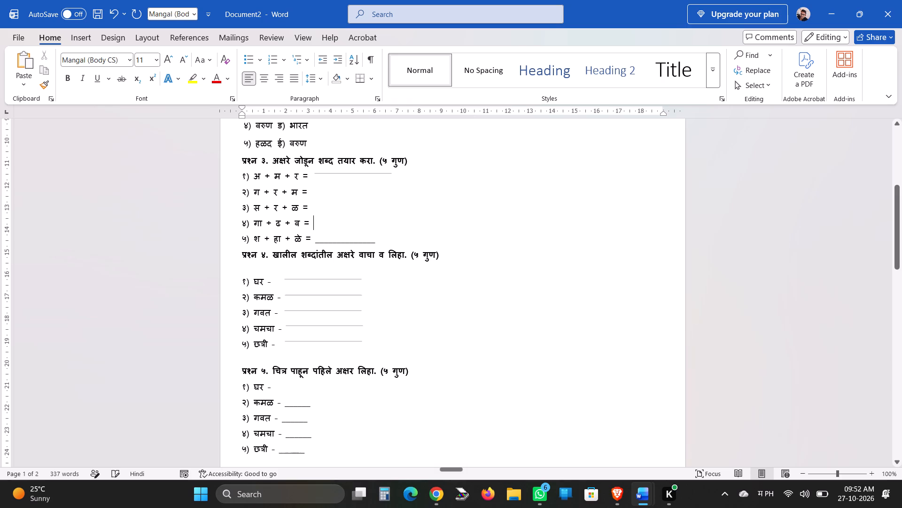
double_click(343, 242)
key(Delete)
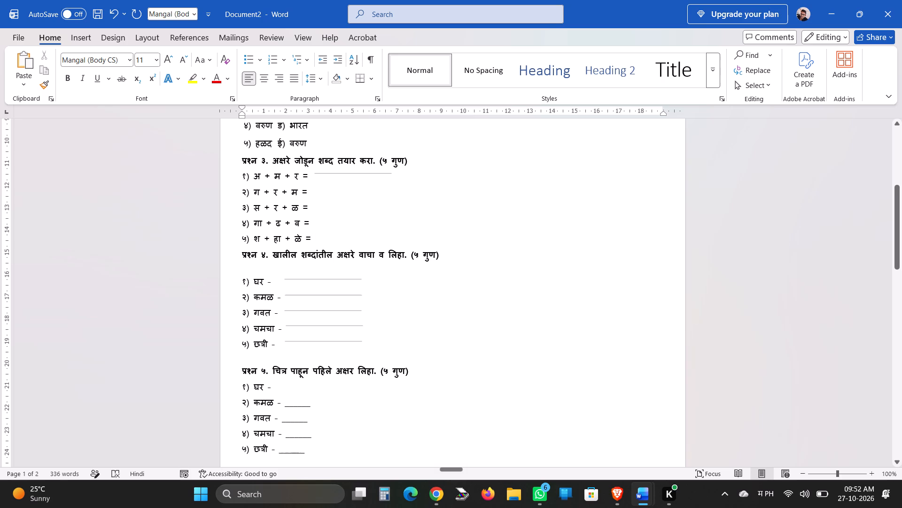
Paste a copy of the grey line and place it after ग + र + म = as its answer blank.
click(339, 172)
key(ctrl+v)
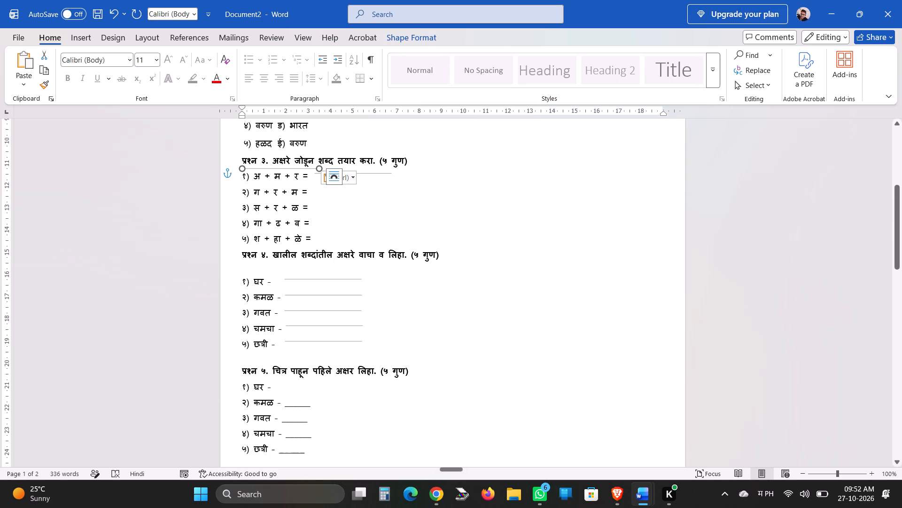
click(295, 167)
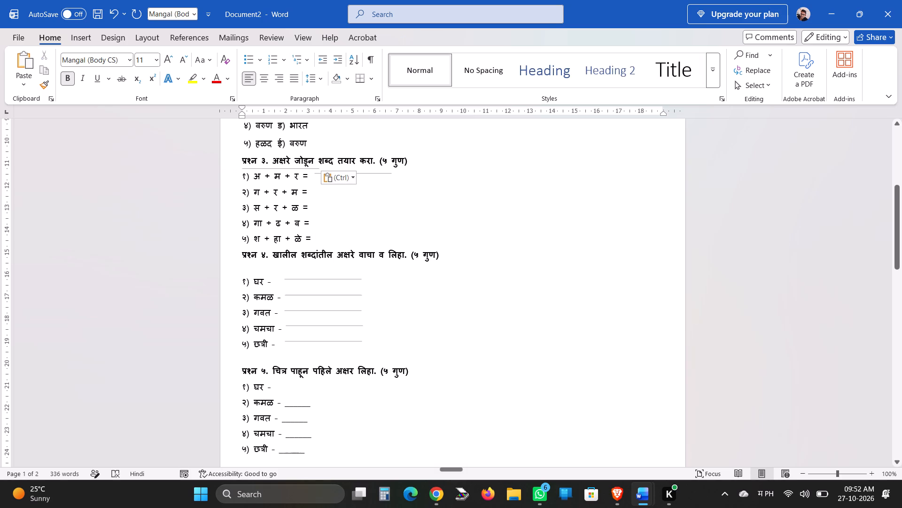
drag(296, 168, 366, 191)
drag(366, 191, 366, 190)
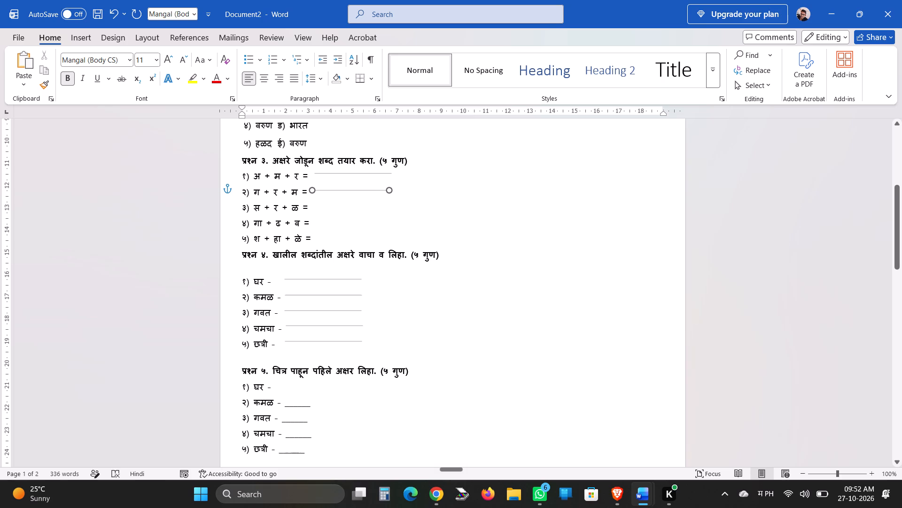
Paste a copy of the grey line and place it after स + र + ळ = as its answer blank.
key(ctrl+v)
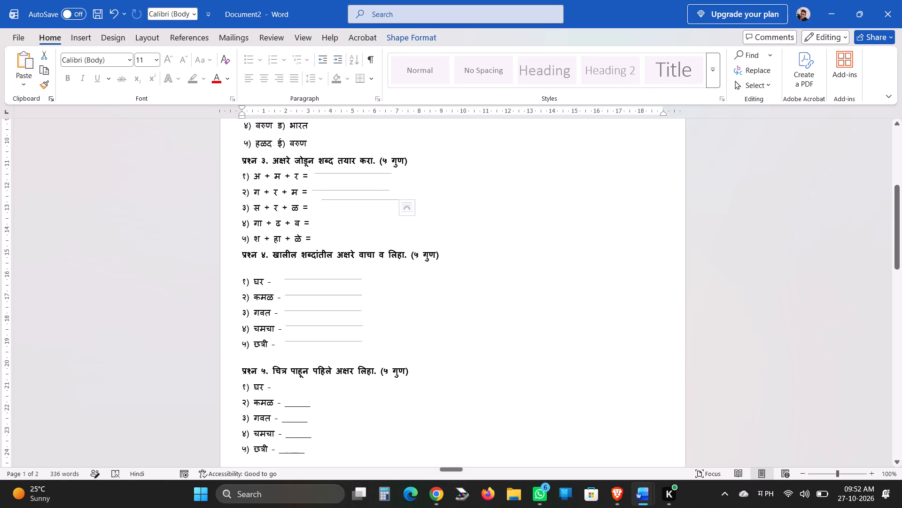
drag(353, 199, 355, 209)
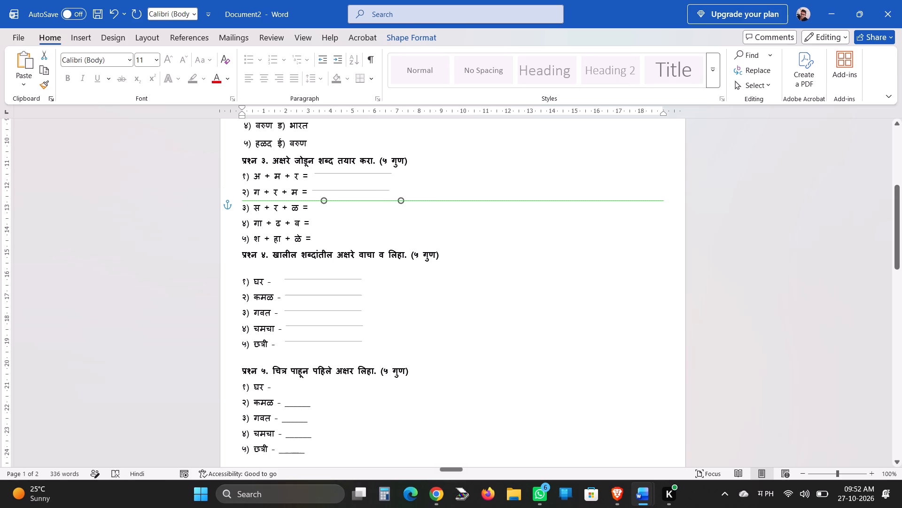
drag(355, 209, 349, 204)
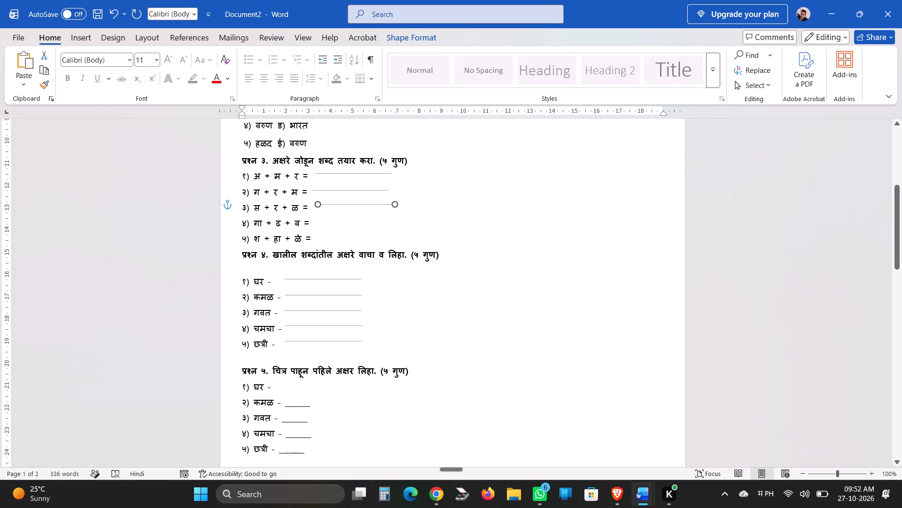
drag(349, 204, 346, 206)
drag(346, 206, 345, 206)
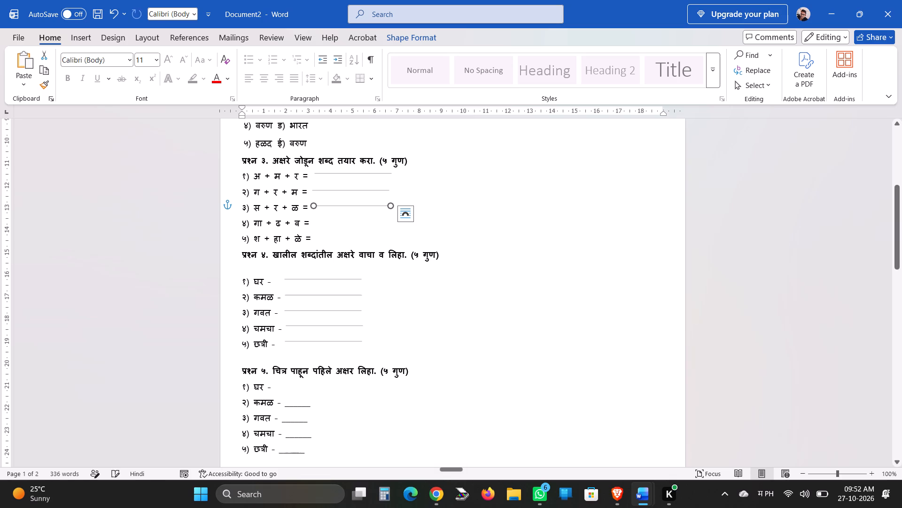
Paste a copy of the grey line and place it just after गा + ढ + व =, in line with those above.
key(ctrl+v)
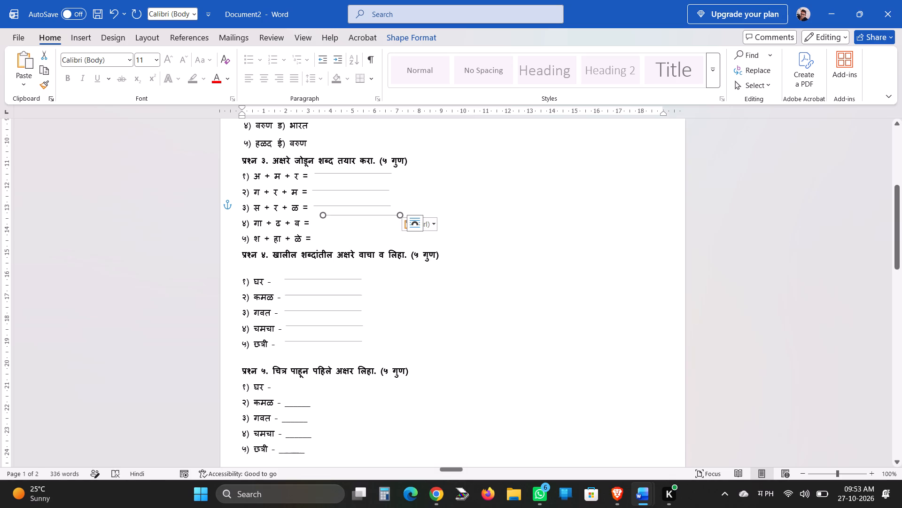
drag(356, 215, 356, 219)
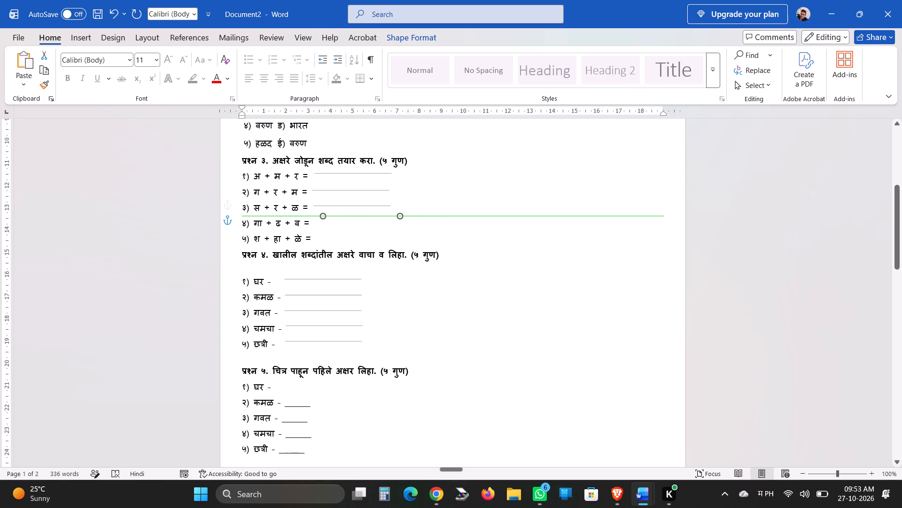
drag(356, 219, 358, 223)
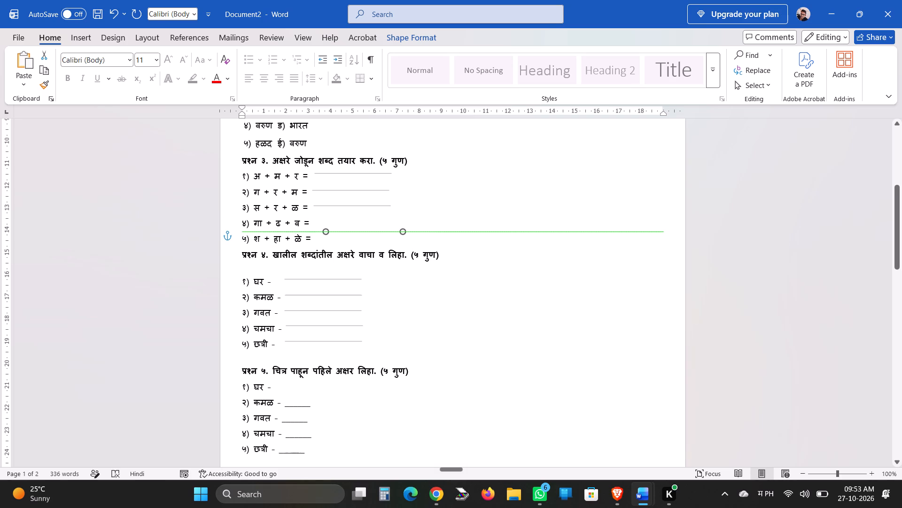
drag(358, 223, 379, 217)
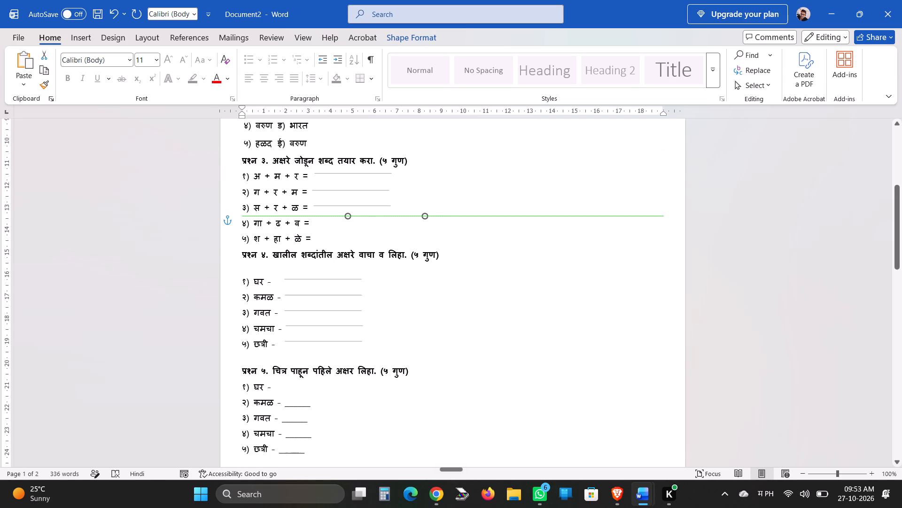
drag(379, 217, 361, 223)
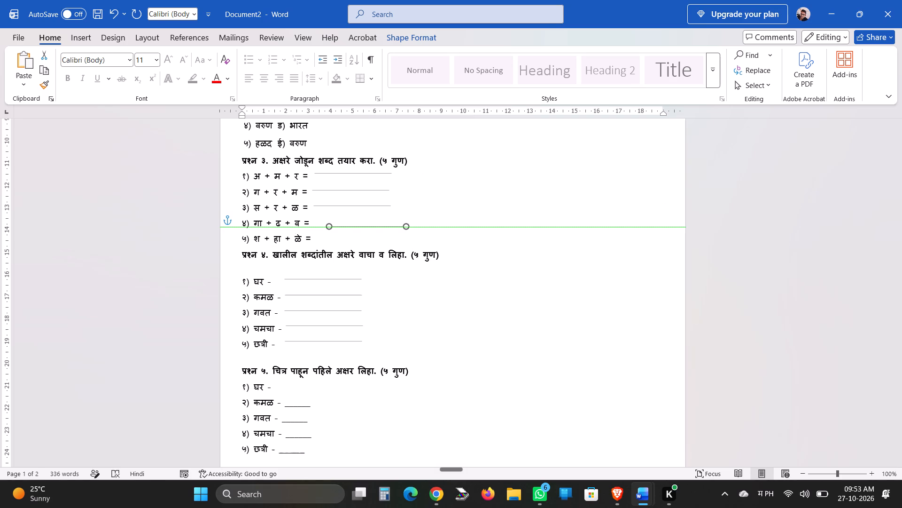
drag(361, 223, 360, 222)
key(Up)
key(Up)
key(Up)
key(Up)
key(Up)
key(Up)
key(Up)
key(Up)
key(Up)
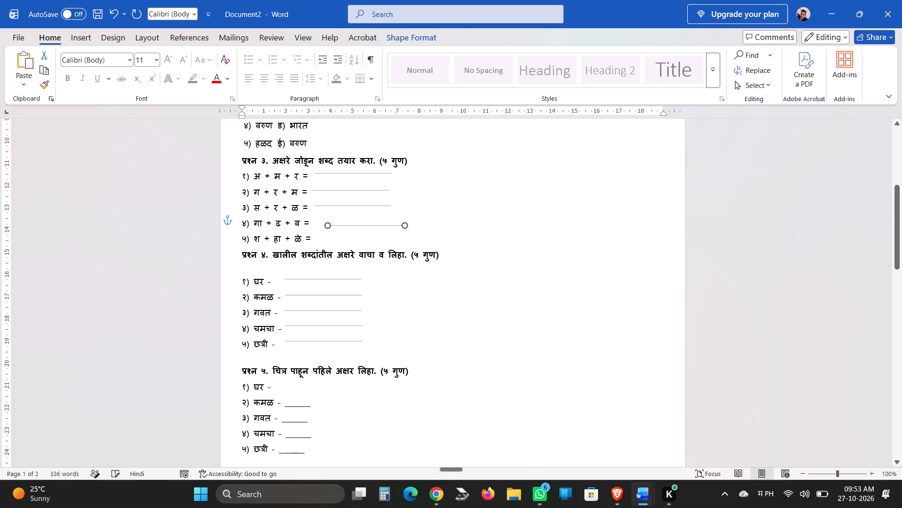
key(Left)
key(Left)
key(Left)
key(Left)
key(Left)
key(Left)
key(Left)
key(Left)
key(Left)
key(Left)
key(Left)
key(Left)
key(Left)
key(Left)
key(Left)
key(Left)
key(Right)
key(Right)
key(Right)
key(Right)
key(Right)
key(Right)
key(Right)
key(Right)
key(Right)
key(Right)
key(Right)
key(Right)
key(Down)
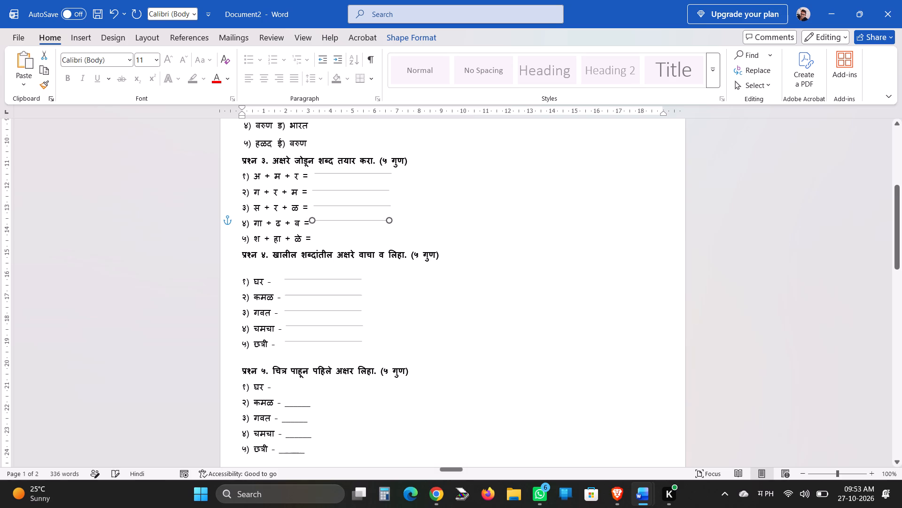
key(Down)
key(Down)
key(Up)
key(Right)
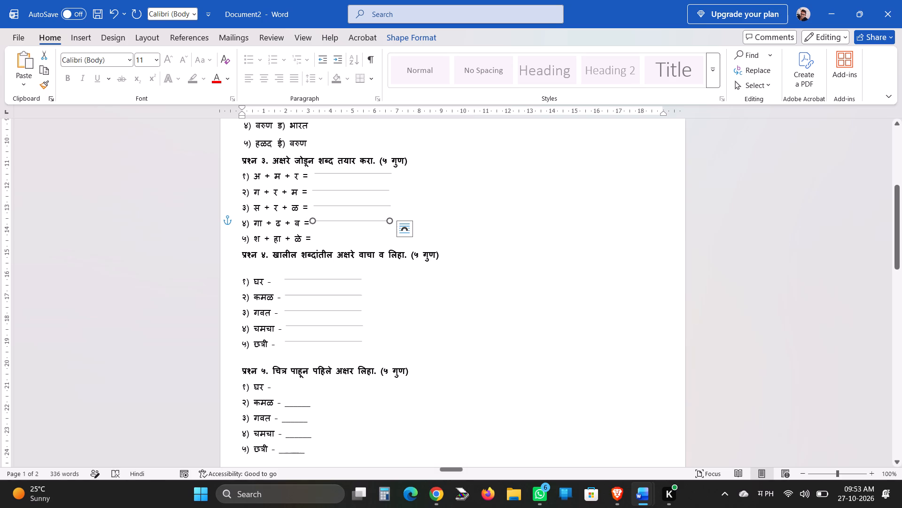
Paste a copy of the grey line and place it just after श + हा + ळे =, then deselect it.
key(ctrl+v)
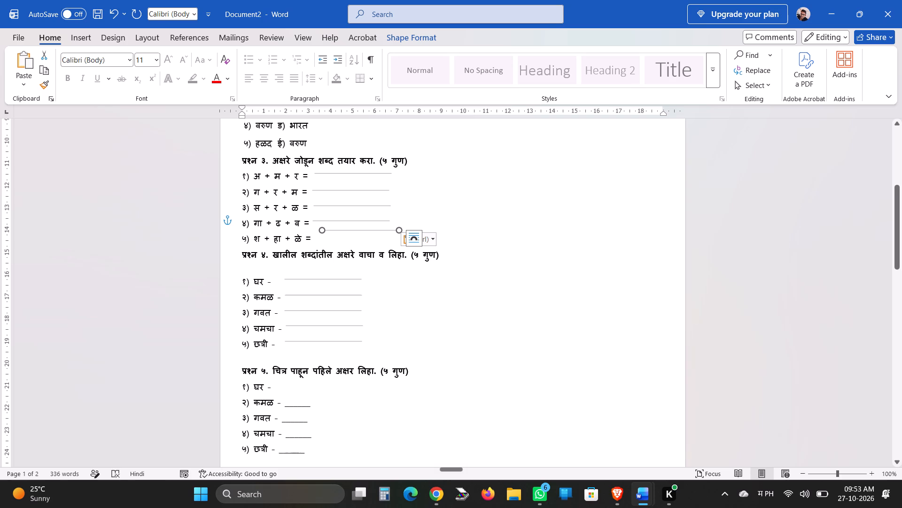
key(Down)
key(Down)
key(Down)
key(Down)
key(Down)
key(Down)
key(Down)
key(Down)
key(Left)
key(Left)
key(Left)
key(Left)
key(Left)
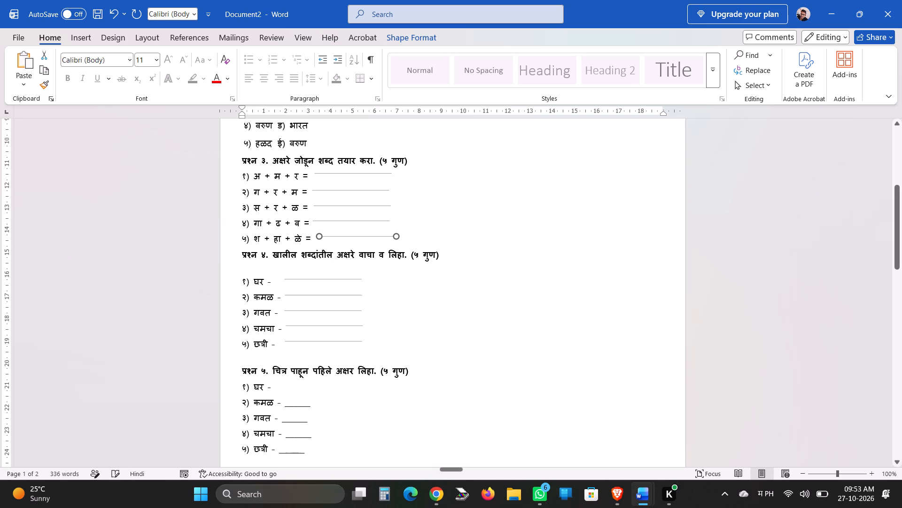
key(Left)
key(Left)
key(Left)
key(Left)
key(Left)
key(Left)
key(Left)
key(Left)
key(Left)
key(Left)
key(Left)
click(479, 207)
In the प्रश्न २ matching table, insert spaces before अ) जंगल to set it well apart from १) कमळ.
scroll(450, 281, up, 6)
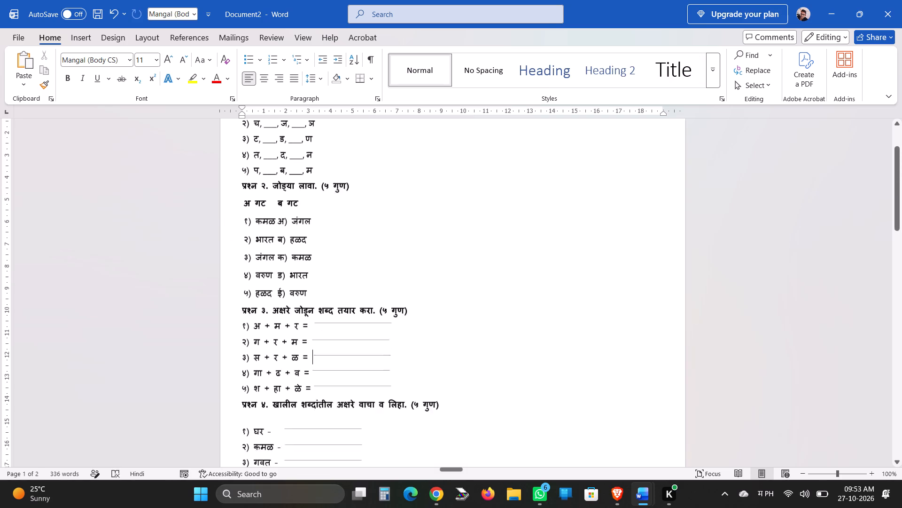
click(278, 241)
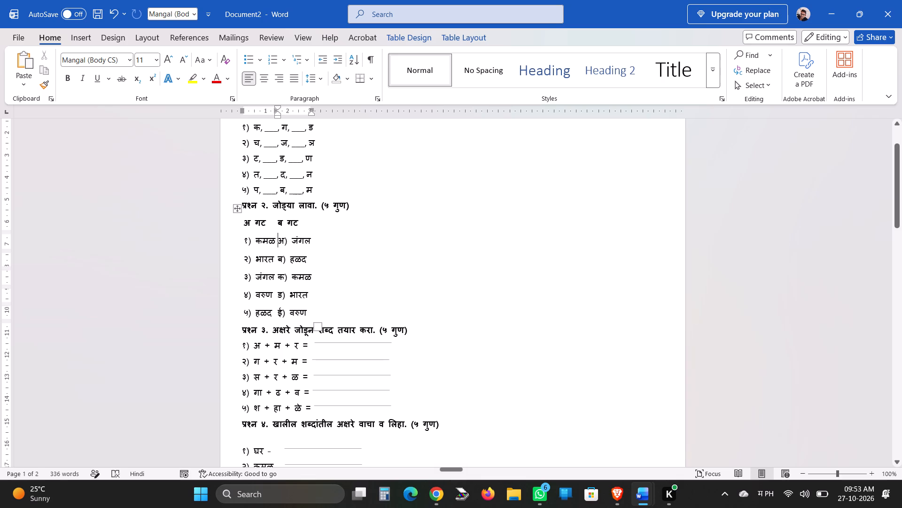
key(Tab)
key(Tab)
click(280, 240)
key(space)
key(space)
key(space)
key(space)
key(space)
key(space)
key(space)
key(space)
key(space)
key(space)
key(space)
key(space)
key(space)
key(space)
key(space)
key(space)
key(space)
key(space)
key(space)
key(space)
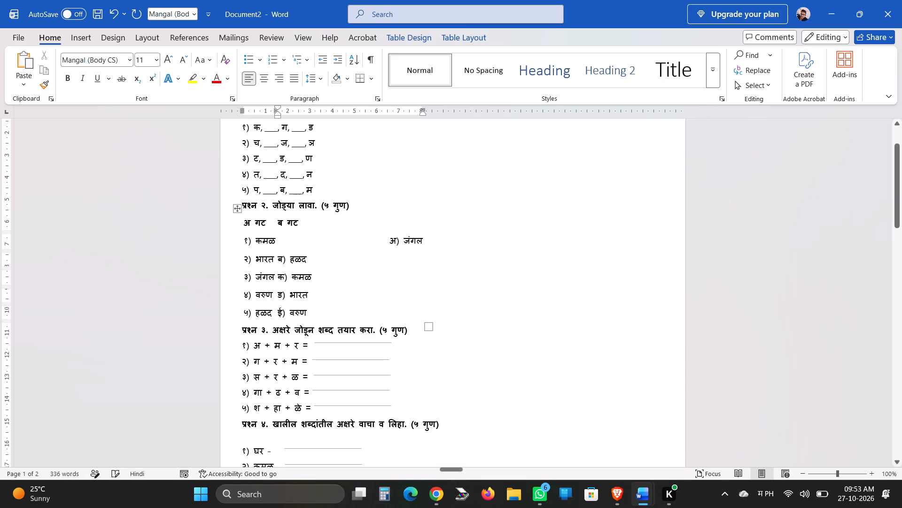
Insert spaces before ब) हळद so it lines up under अ) जंगल.
click(276, 257)
key(space)
key(space)
key(space)
key(space)
key(space)
key(space)
key(space)
key(space)
key(space)
key(space)
key(space)
key(space)
key(space)
key(space)
key(space)
key(space)
key(space)
key(space)
key(space)
key(space)
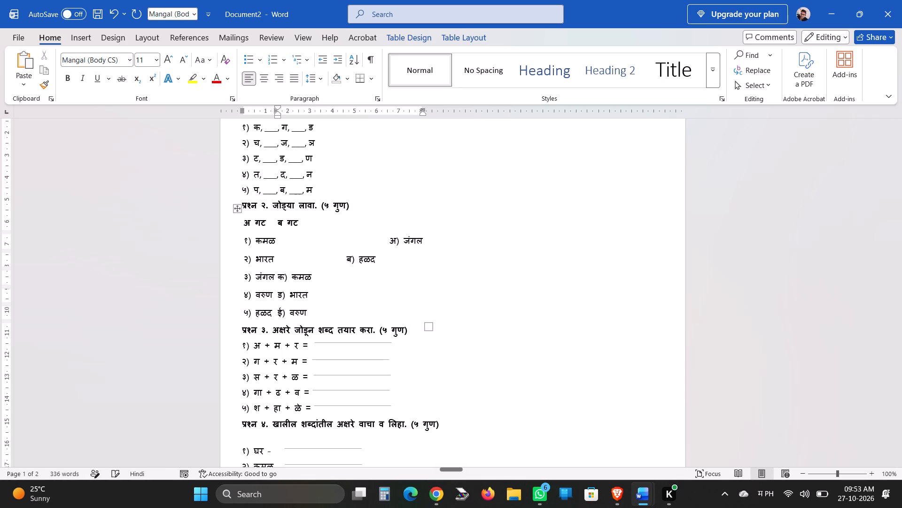
Insert spaces before क) कमळ so it lines up under ब) हळद.
click(278, 277)
key(Tab)
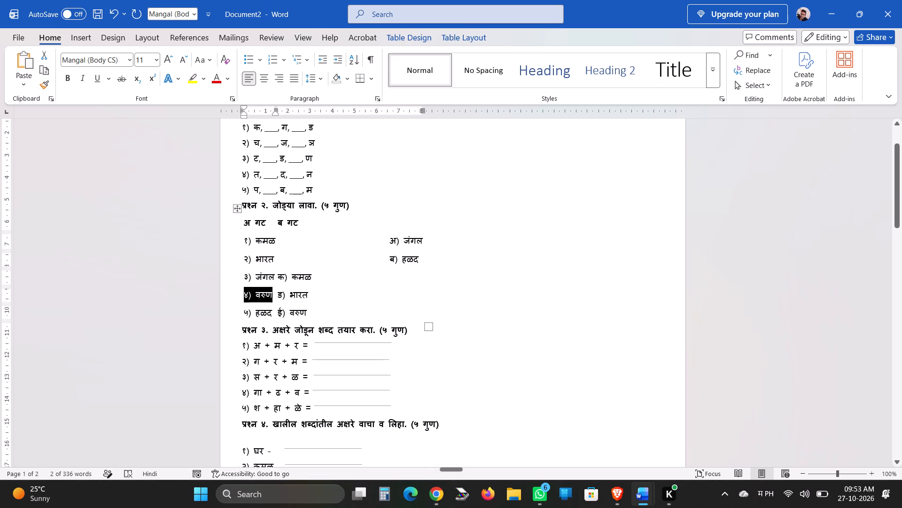
click(280, 277)
text(,)
key(space)
key(BackSpace)
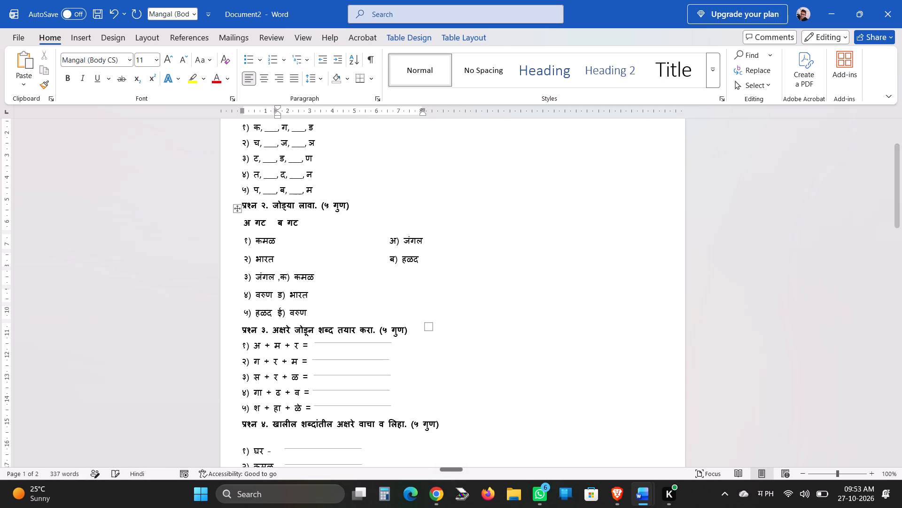
key(BackSpace)
key(space)
key(space)
key(space)
key(space)
key(space)
key(space)
key(space)
key(space)
key(space)
key(space)
key(space)
key(space)
key(space)
key(space)
key(space)
key(space)
key(space)
key(space)
key(space)
key(space)
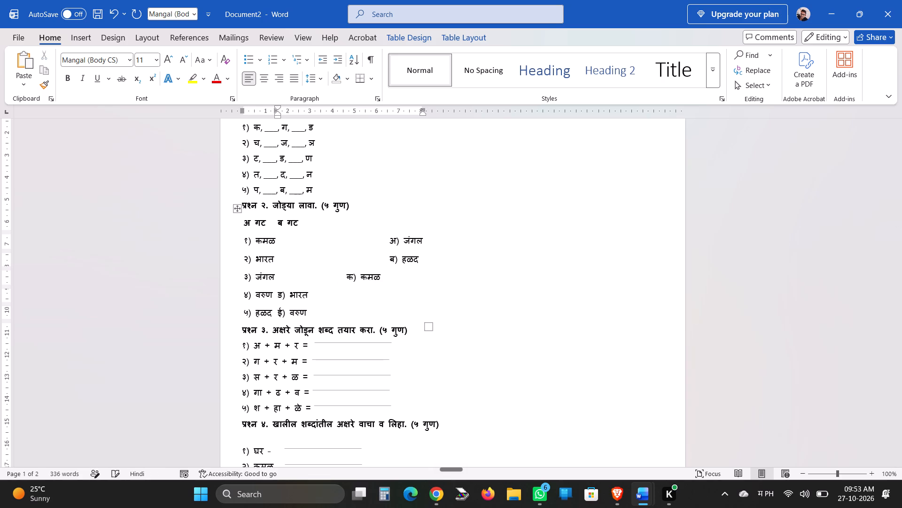
key(space)
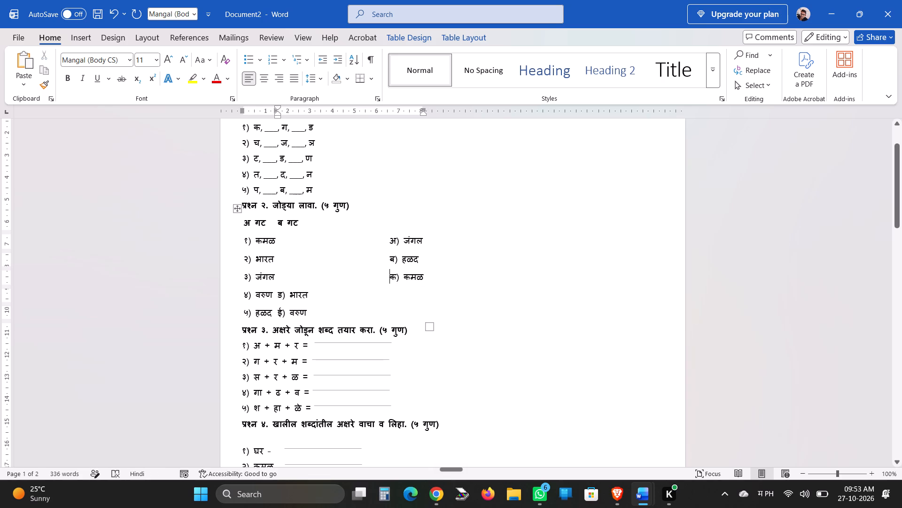
In the प्रश्न २ matching table, insert spaces before ड) भारत so it lines up under क) कमळ.
click(276, 294)
key(space)
key(space)
key(space)
key(space)
key(space)
key(space)
key(space)
key(space)
key(space)
key(space)
key(space)
key(space)
key(space)
key(space)
key(space)
key(space)
key(space)
key(space)
key(space)
key(space)
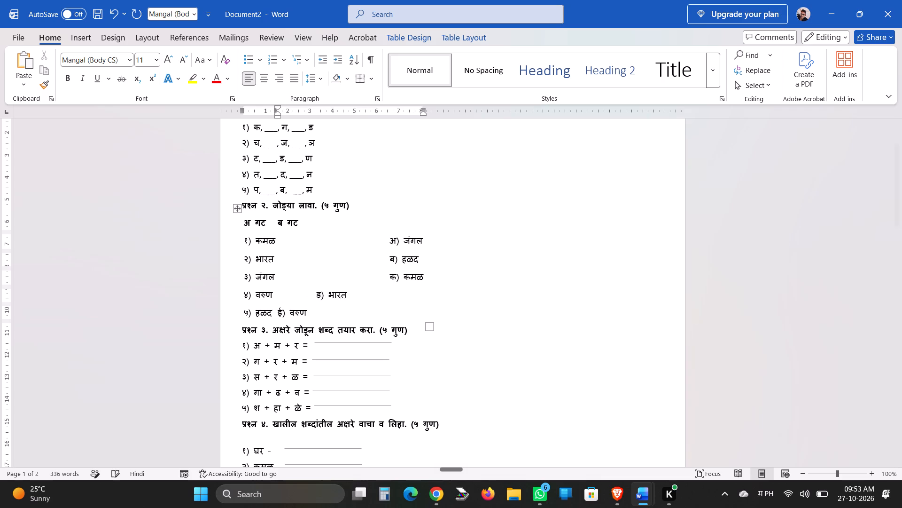
key(space)
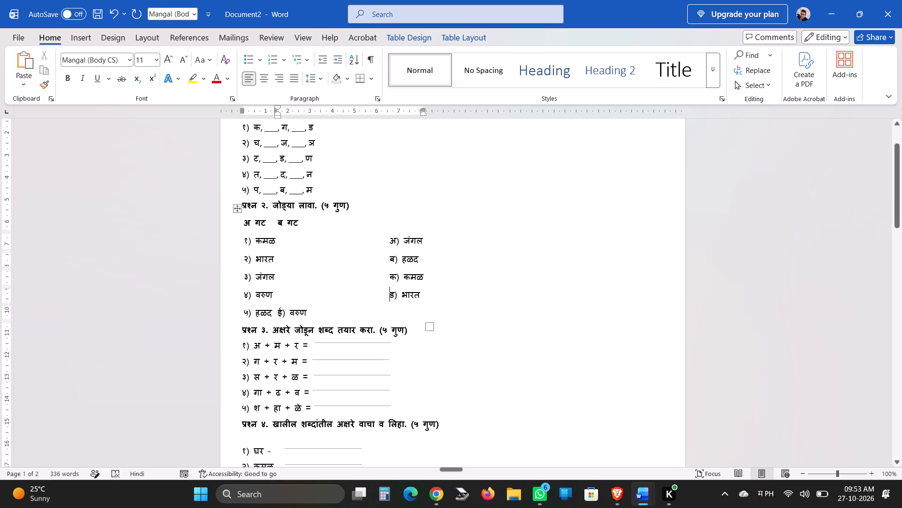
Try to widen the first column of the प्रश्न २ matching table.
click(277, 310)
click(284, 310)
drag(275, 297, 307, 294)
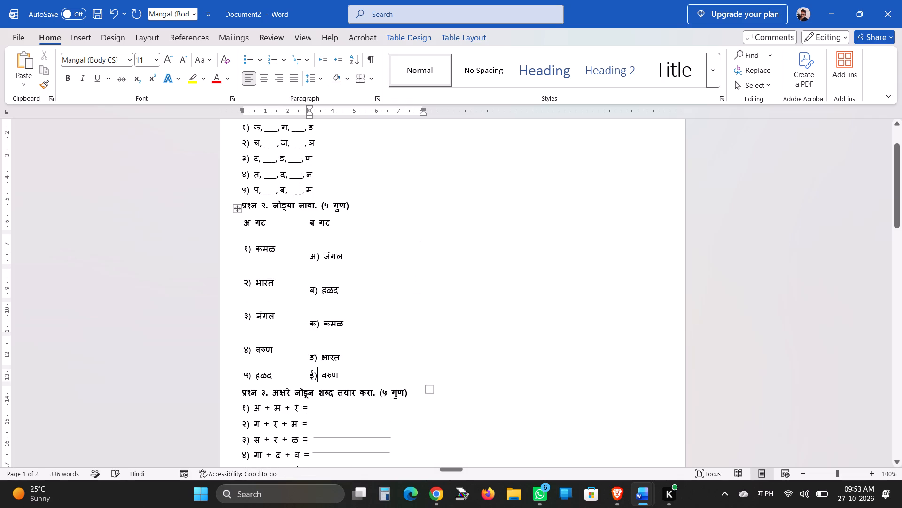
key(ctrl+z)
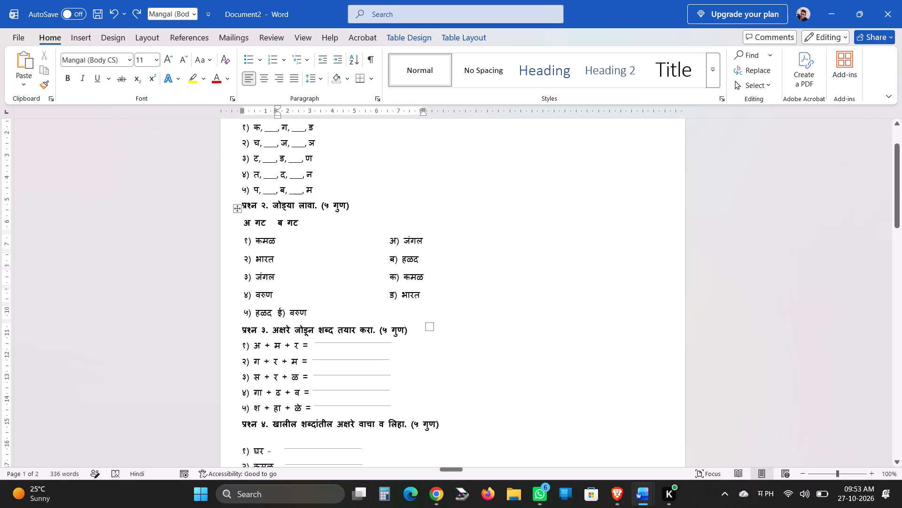
Insert spaces before ई) वरुण so it lines up under ड) भारत.
click(277, 309)
key(space)
key(space)
key(space)
key(space)
key(space)
key(space)
key(space)
key(space)
key(space)
key(space)
key(space)
key(space)
key(space)
key(space)
key(space)
key(space)
key(space)
key(space)
key(space)
key(space)
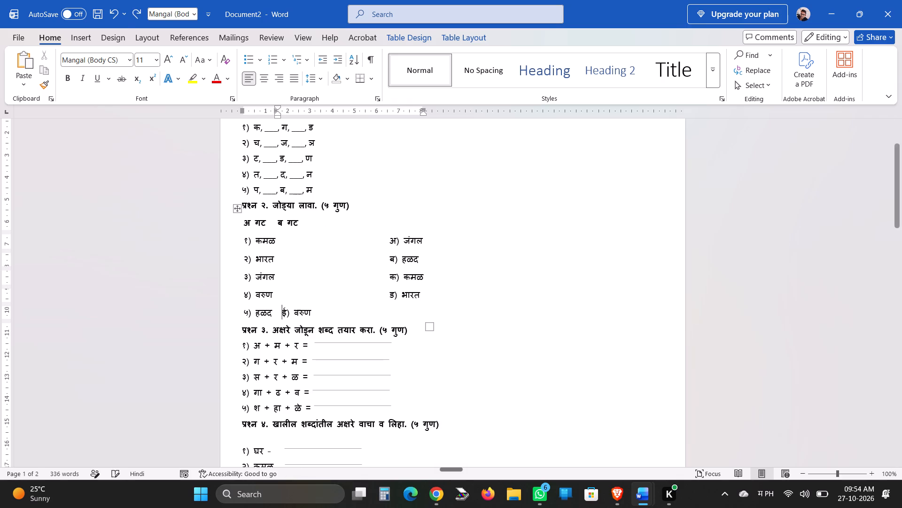
key(space)
key(space)
key(space)
key(space)
key(space)
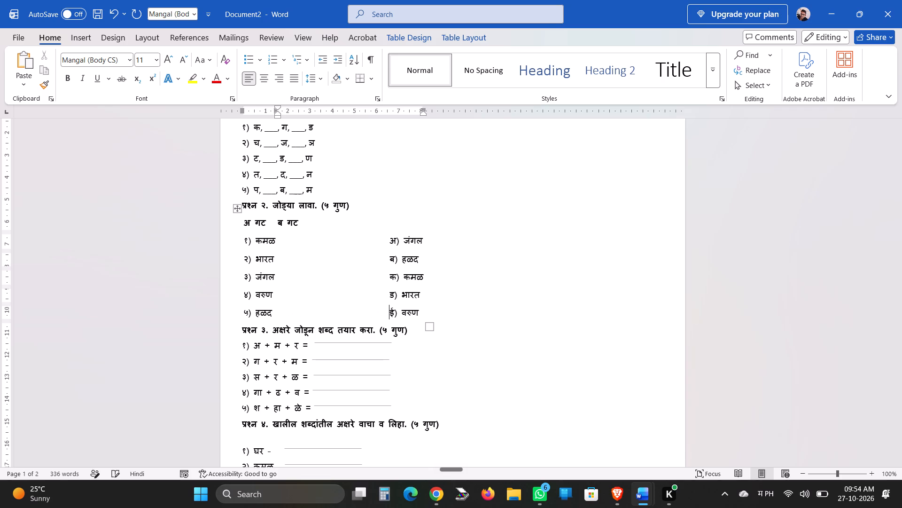
Insert three spaces before the अ गट heading to indent it over its column of words.
click(244, 221)
key(space)
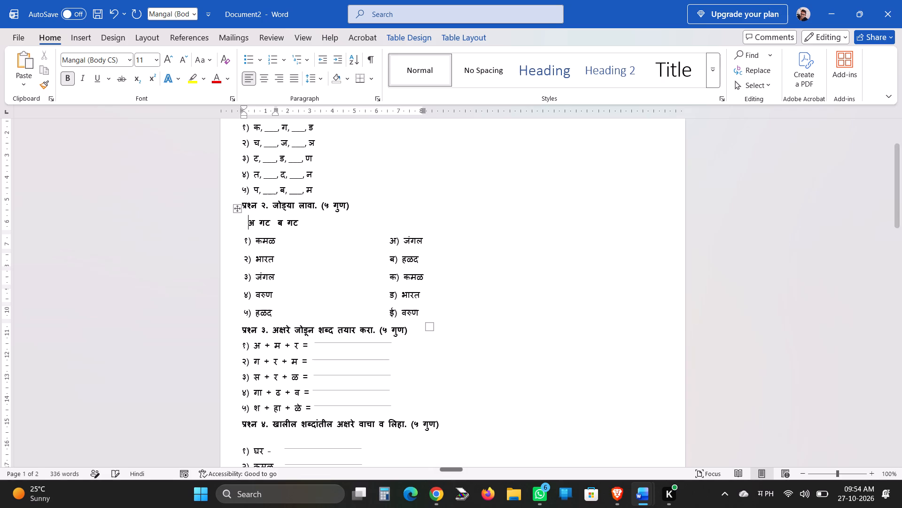
key(space)
key(space)
Insert spaces before the ब गट heading so it sits above the अ) जंगल column.
click(281, 222)
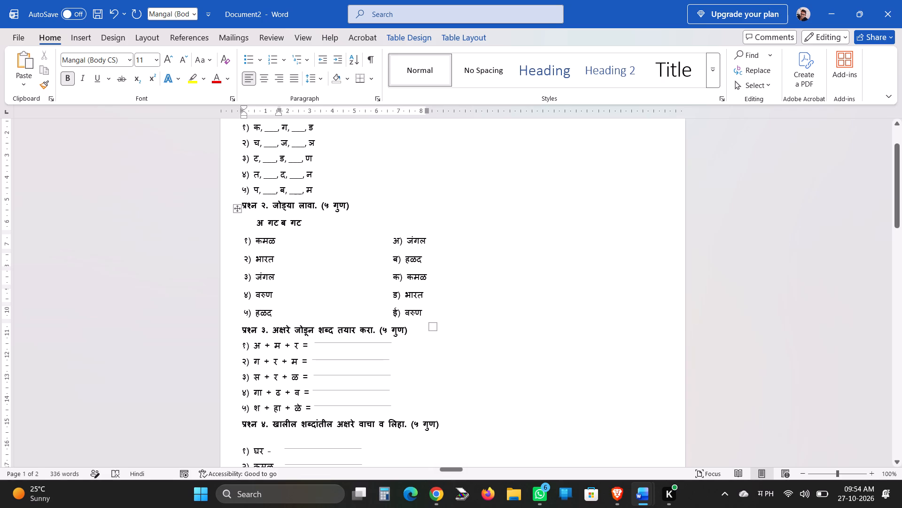
key(space)
key(space)
key(space)
key(space)
key(space)
key(space)
key(space)
key(space)
key(space)
key(space)
key(space)
key(space)
key(space)
key(space)
key(space)
key(space)
key(space)
key(space)
key(space)
key(space)
key(space)
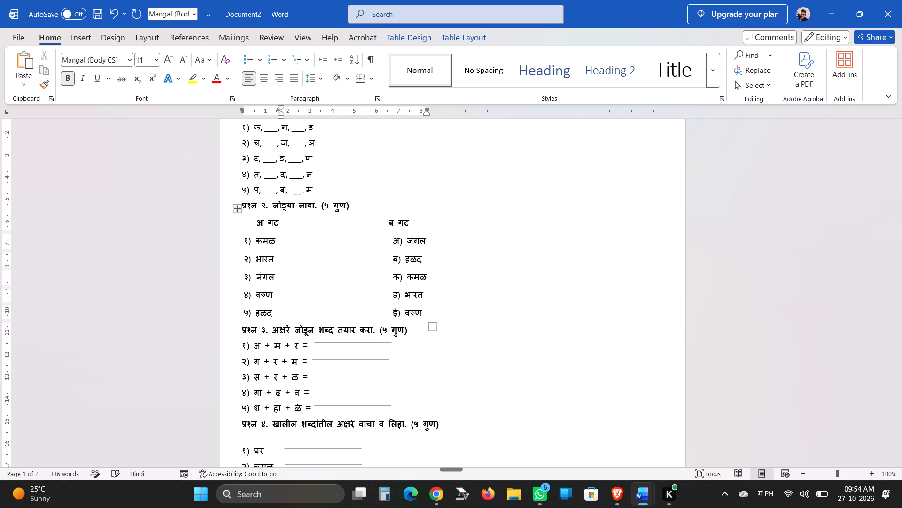
key(space)
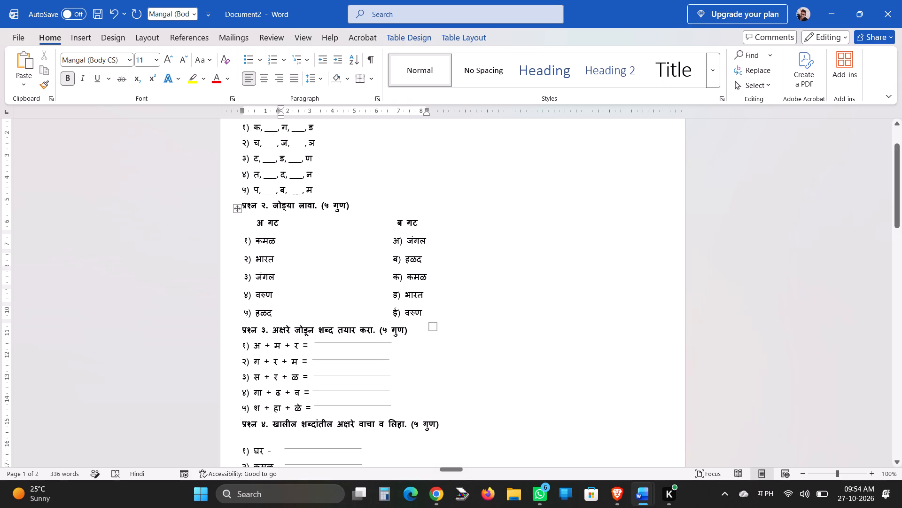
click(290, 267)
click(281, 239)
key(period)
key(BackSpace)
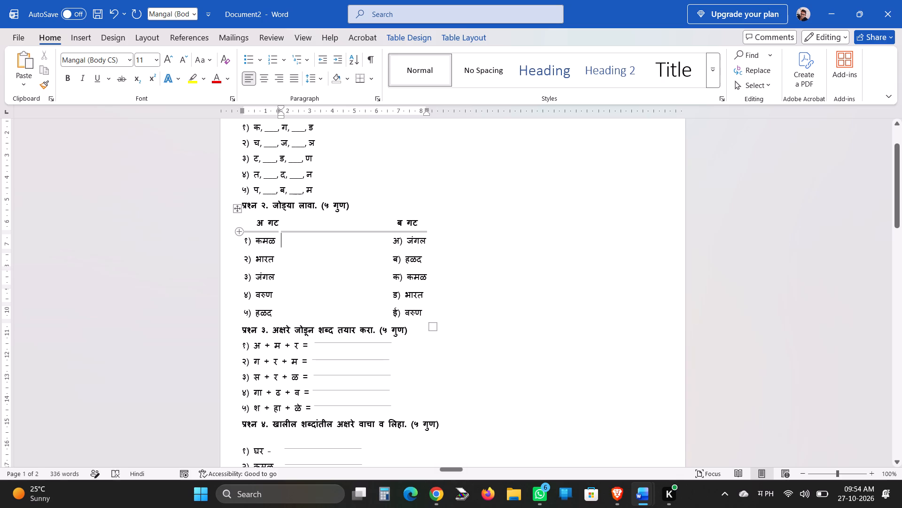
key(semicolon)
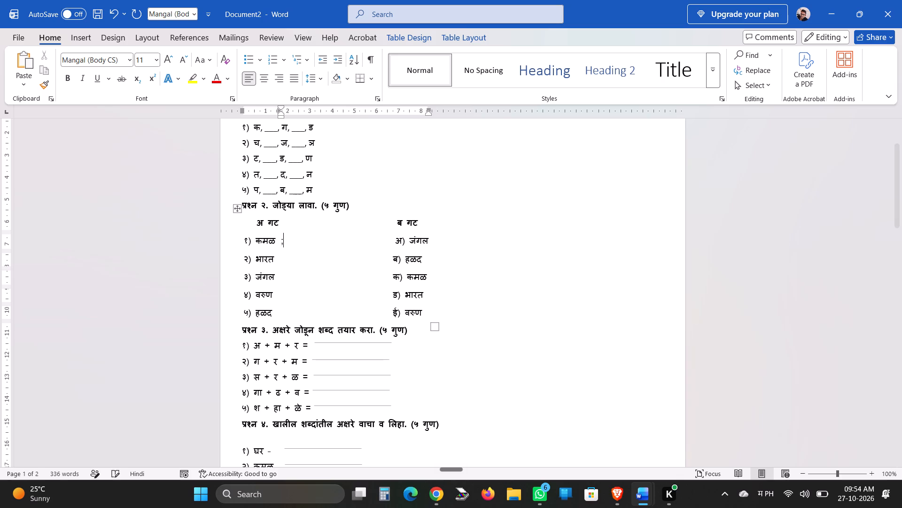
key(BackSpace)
In fill-in-the-blank line १) क, ग, ड, add single spaces around the blanks and before ग.
scroll(278, 176, up, 6)
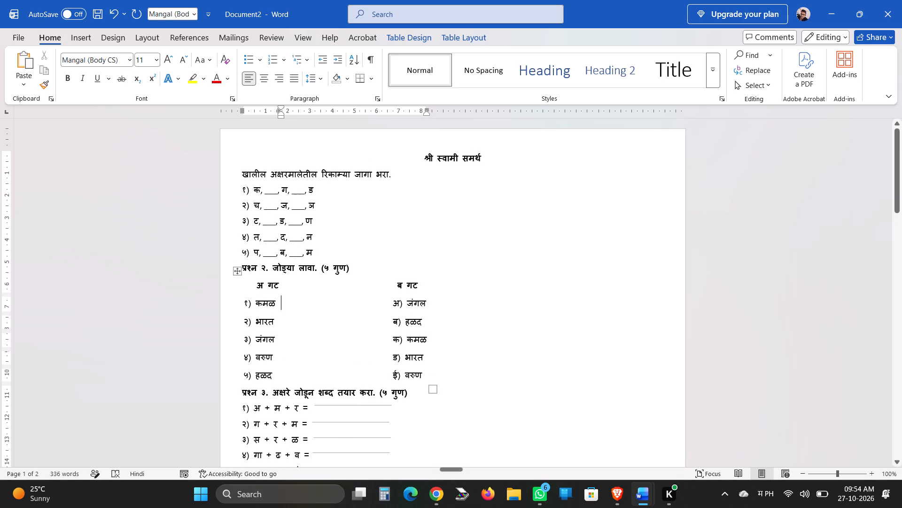
click(264, 192)
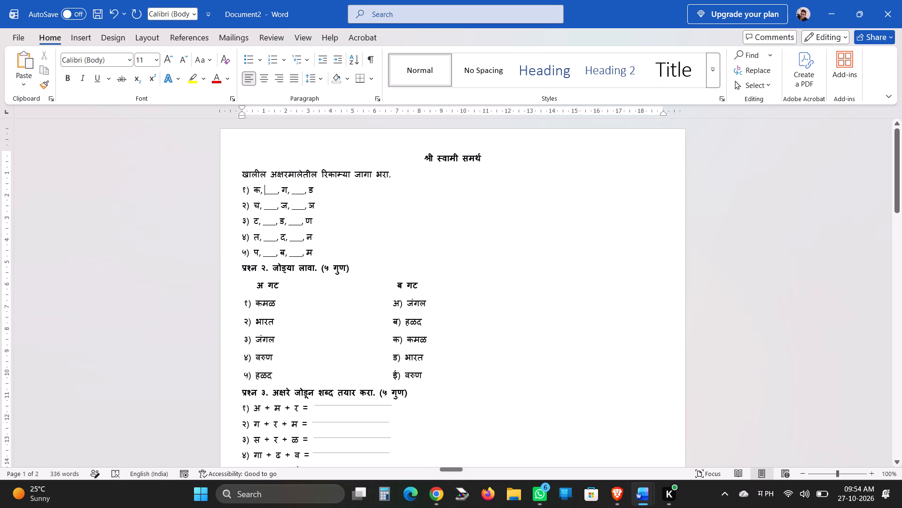
click(276, 190)
click(264, 192)
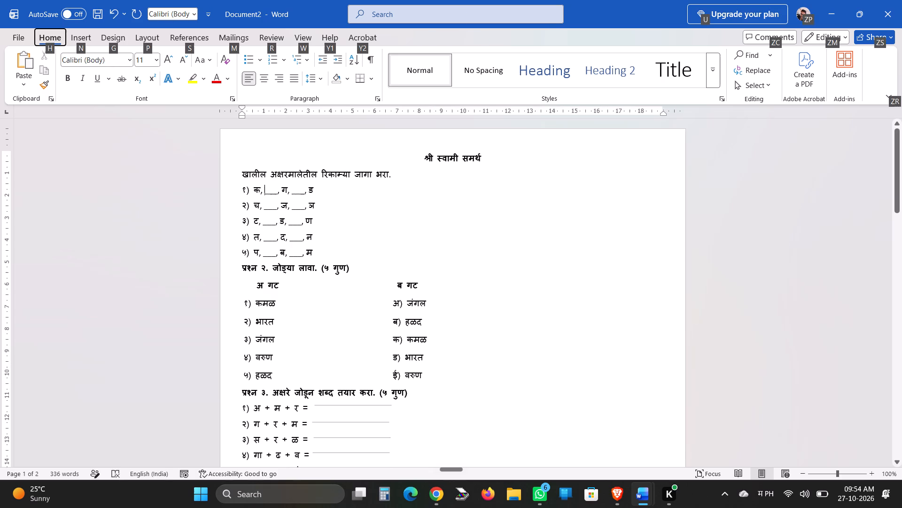
key(space)
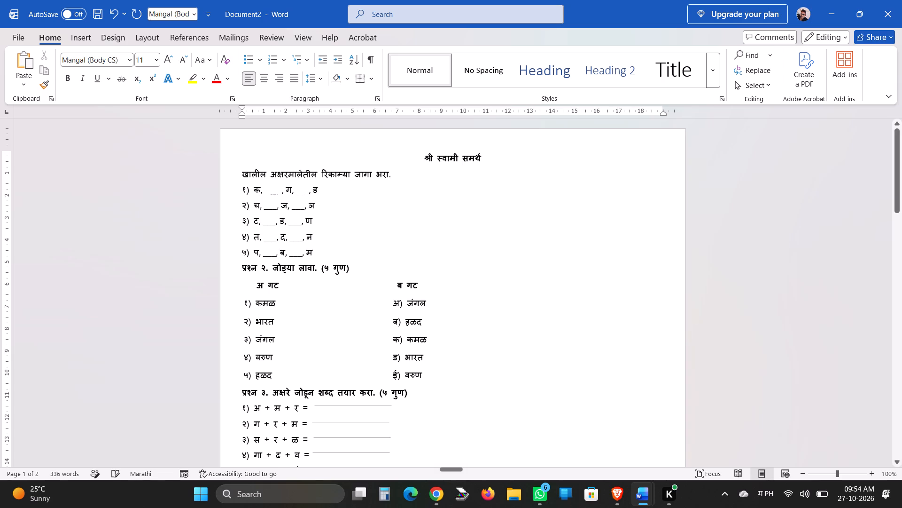
click(282, 191)
key(space)
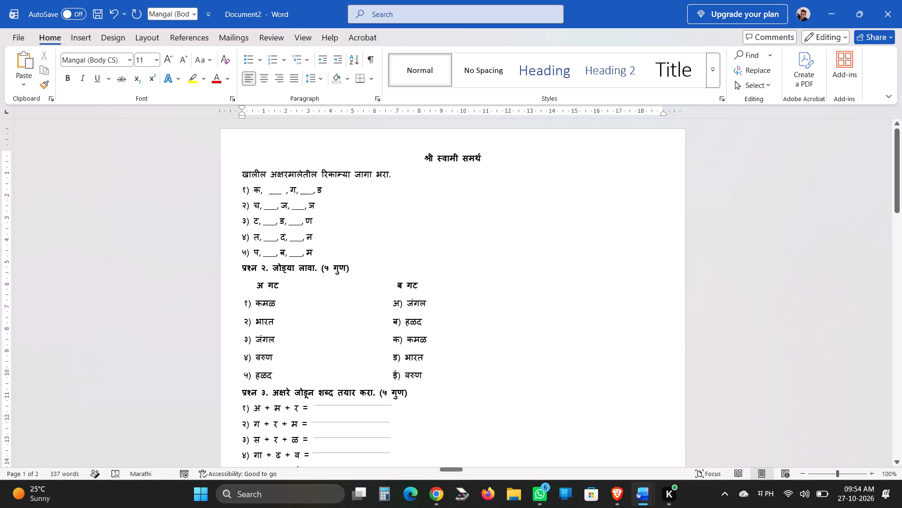
click(290, 192)
key(space)
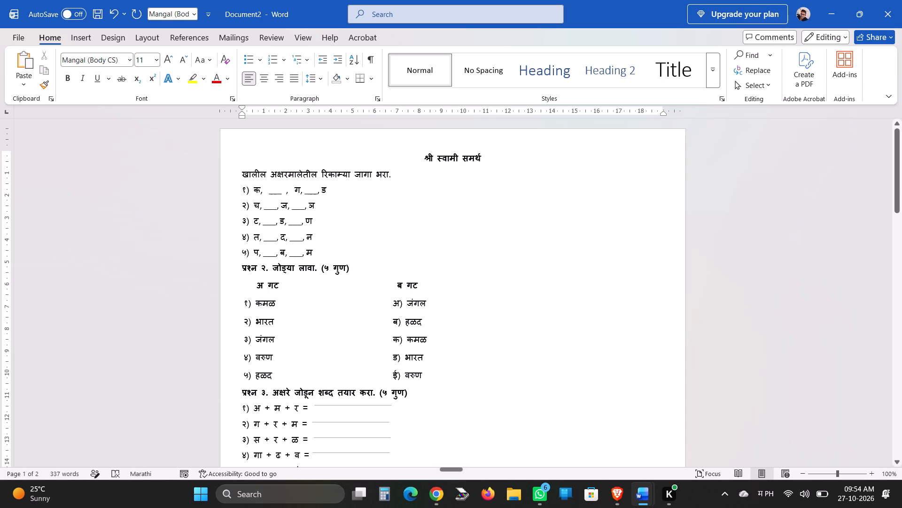
click(302, 192)
key(space)
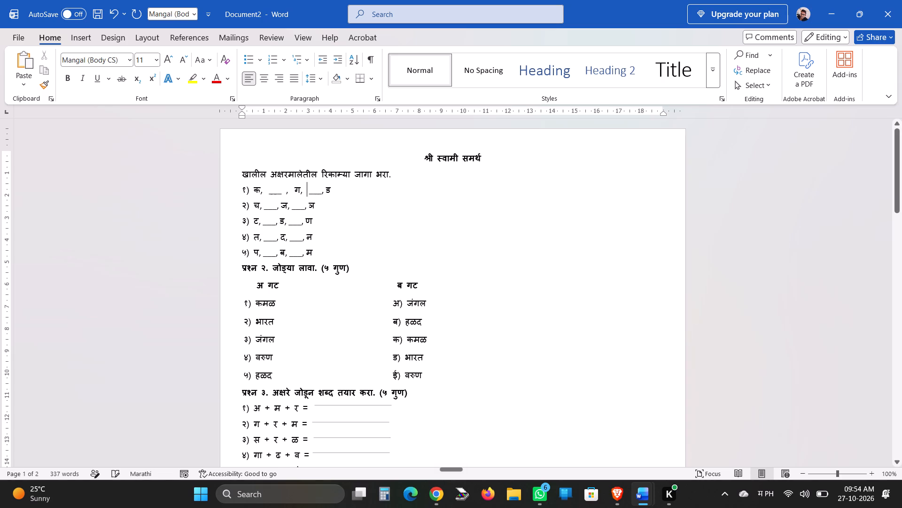
click(321, 193)
key(space)
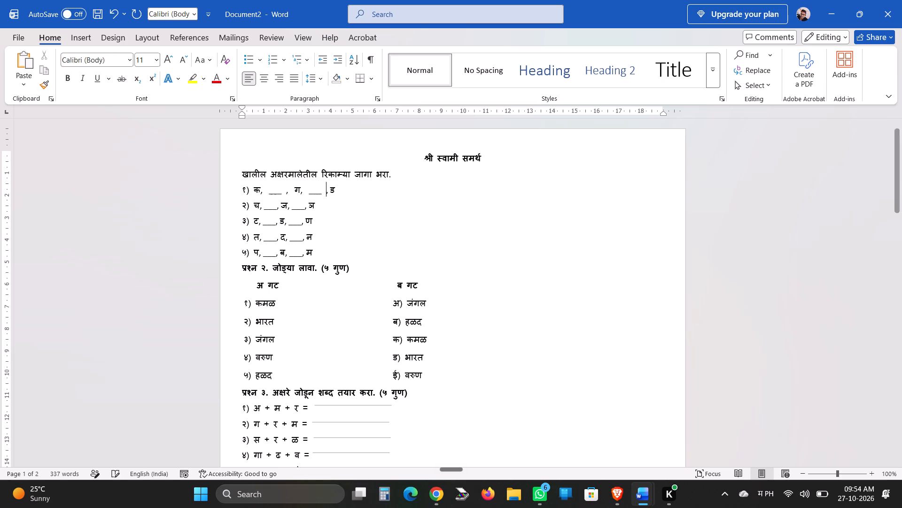
In line २) च, ज, ञ, add a single space before each blank and before the letters ज and ञ.
click(262, 209)
key(space)
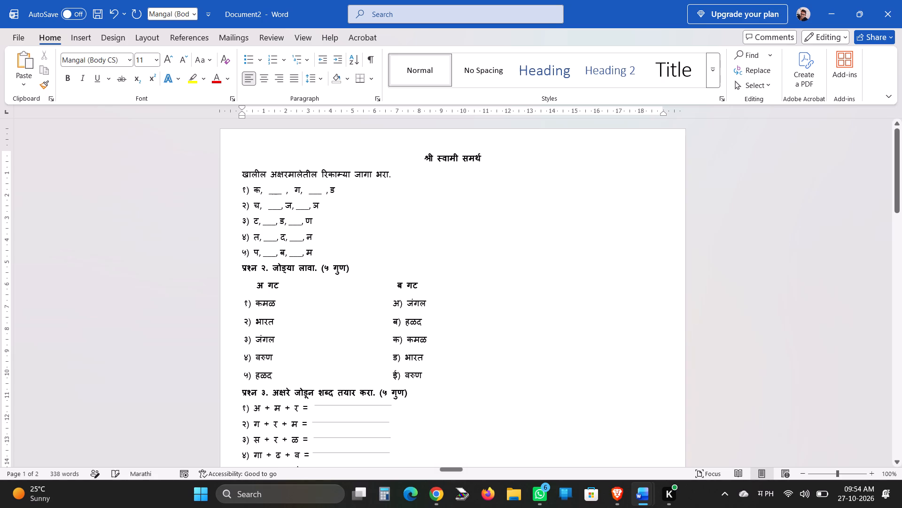
click(285, 207)
key(space)
click(298, 208)
key(space)
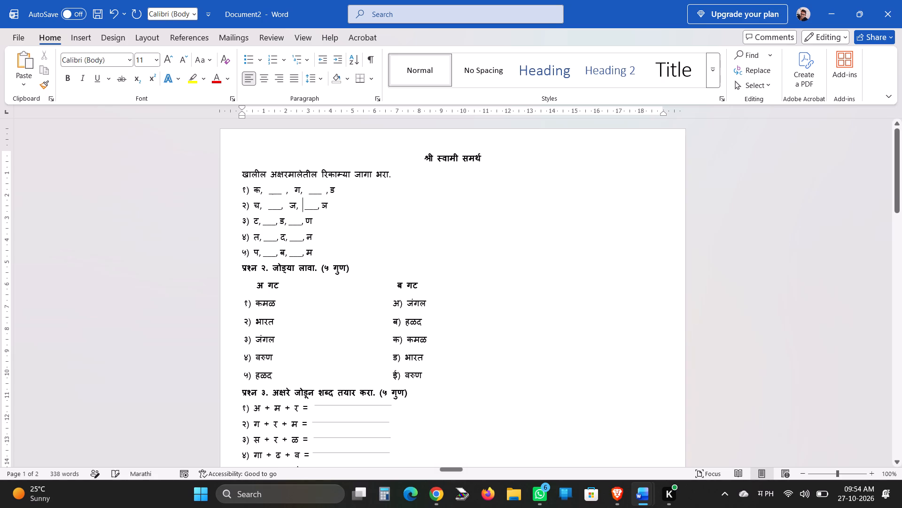
click(319, 206)
key(space)
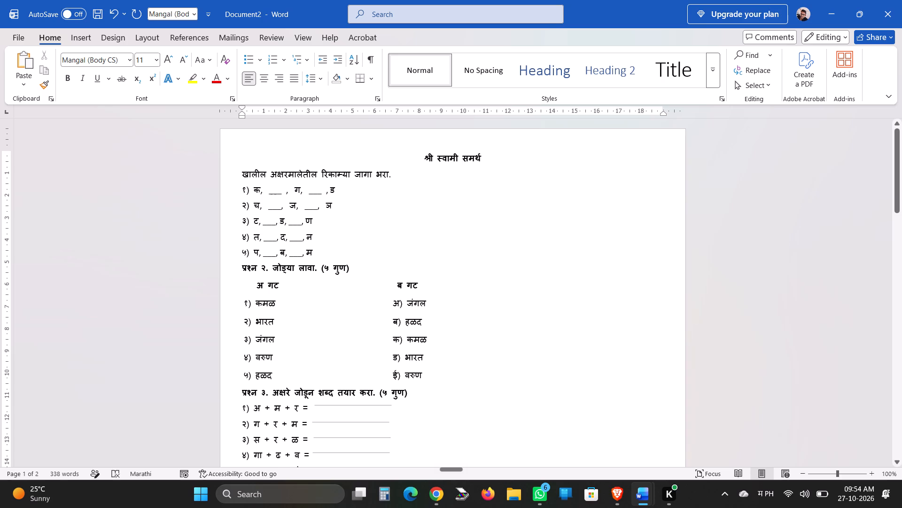
Delete the letter ड at the end of fill-in-the-blank line १).
click(336, 190)
key(BackSpace)
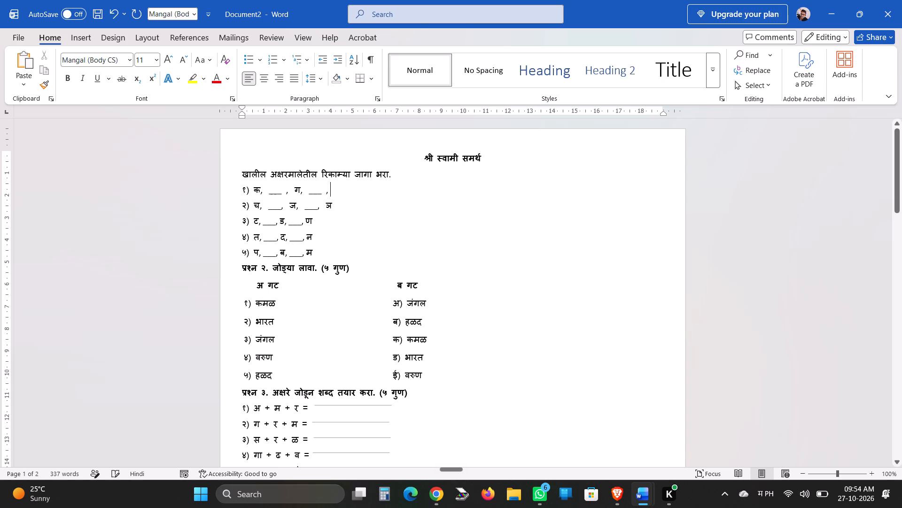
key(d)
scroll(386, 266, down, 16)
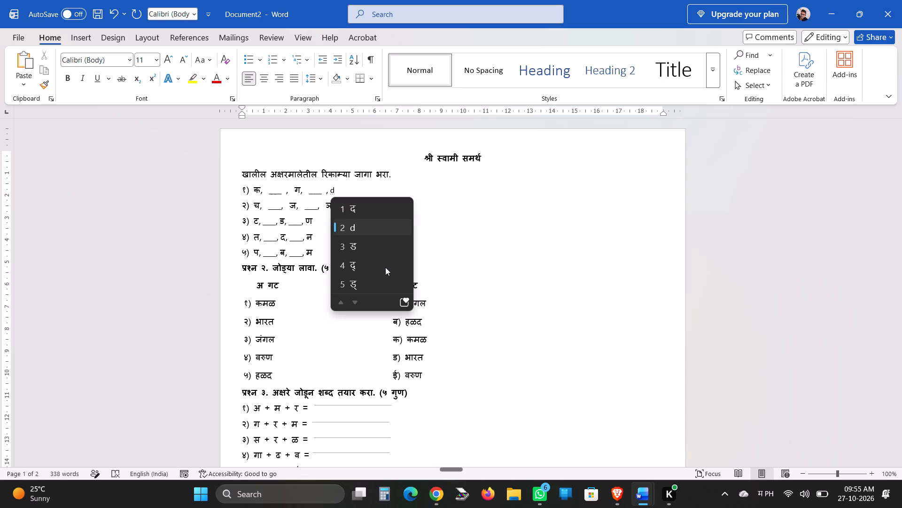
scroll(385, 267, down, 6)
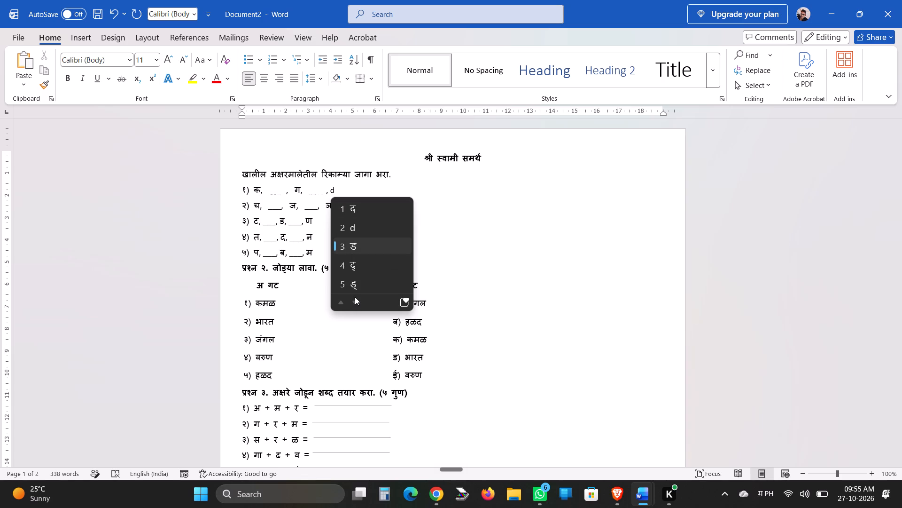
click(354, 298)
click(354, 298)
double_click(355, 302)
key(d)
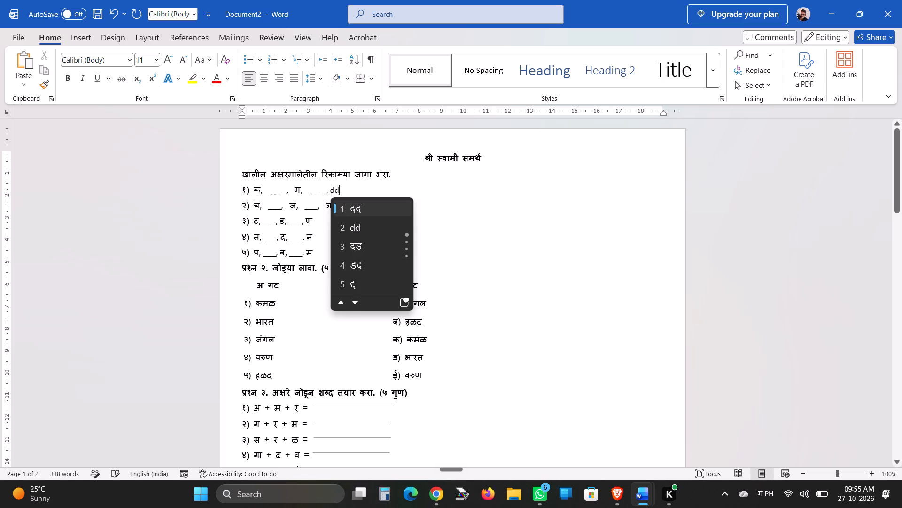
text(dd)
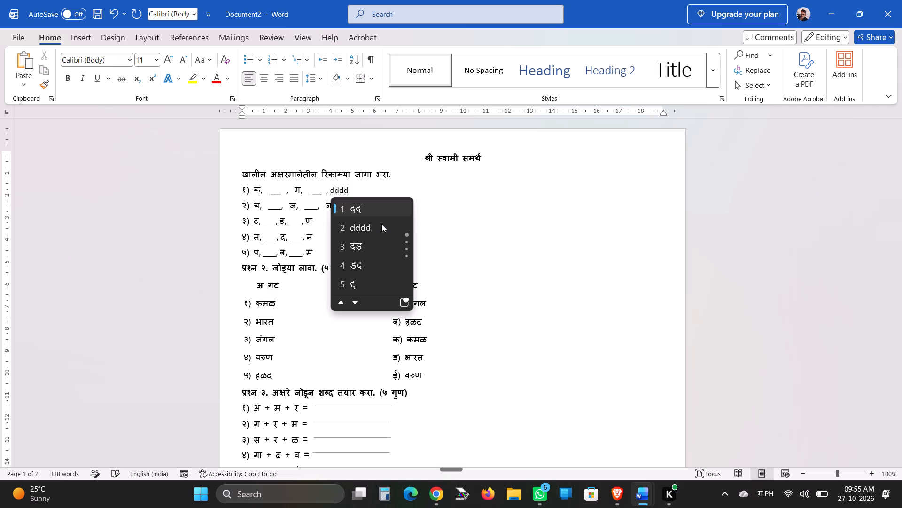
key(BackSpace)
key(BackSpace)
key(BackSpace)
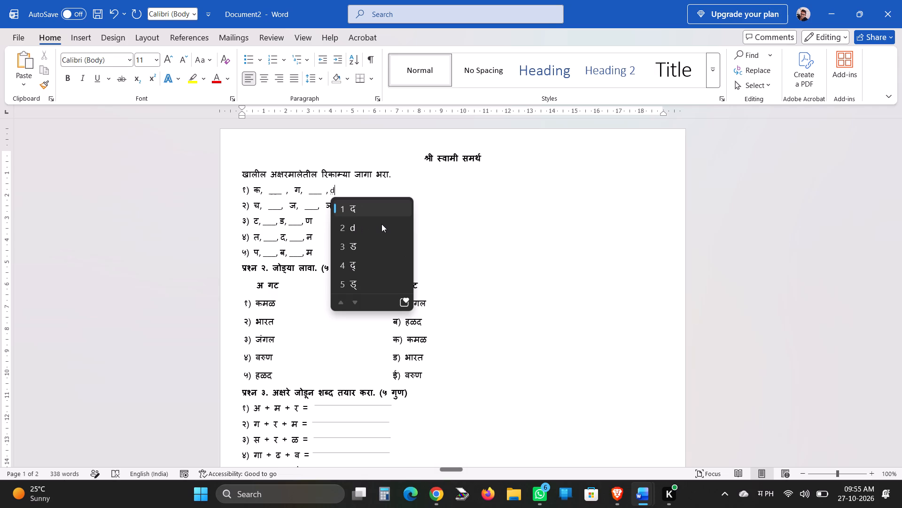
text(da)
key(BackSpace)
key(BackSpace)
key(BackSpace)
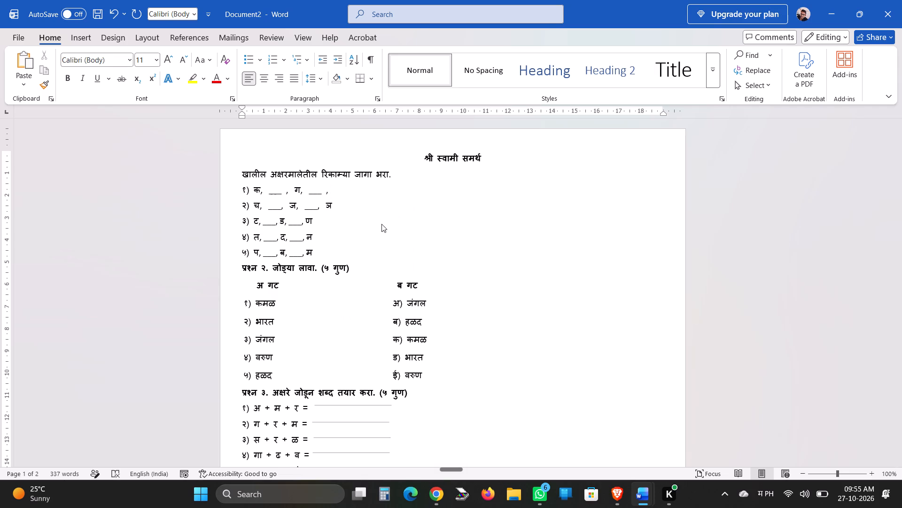
Switch to the Google Input Tools Marathi keyboard and insert the letter ङ at the end of line १).
click(771, 495)
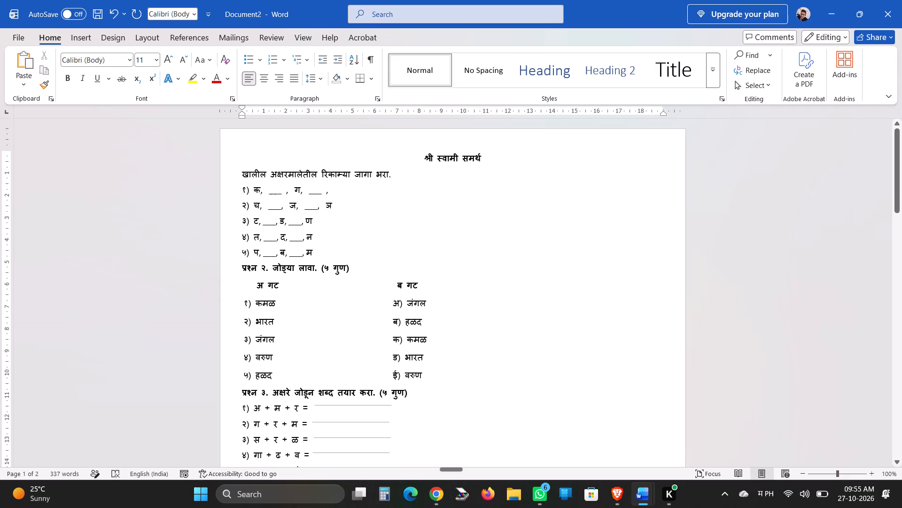
click(759, 493)
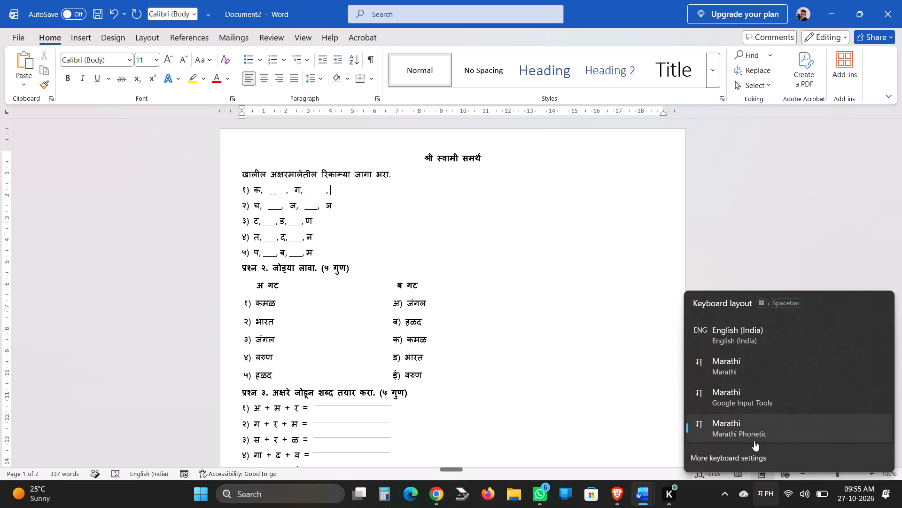
click(746, 402)
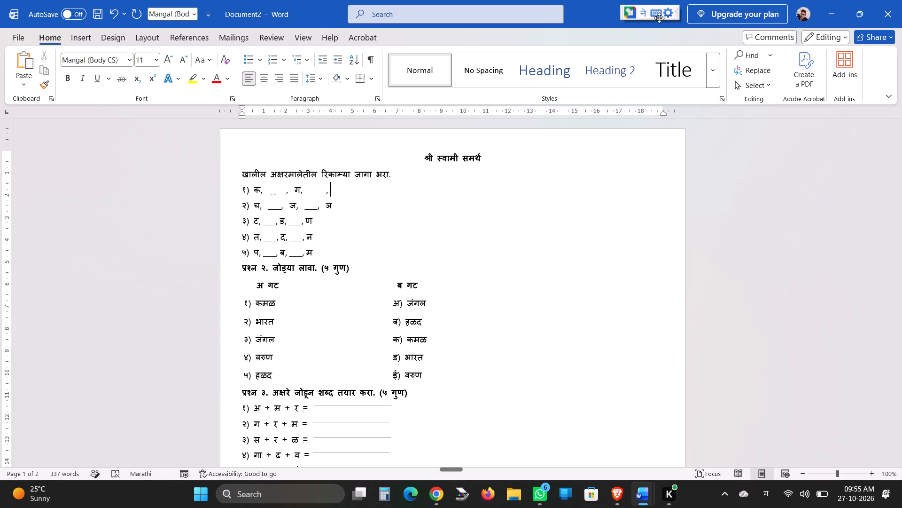
click(659, 12)
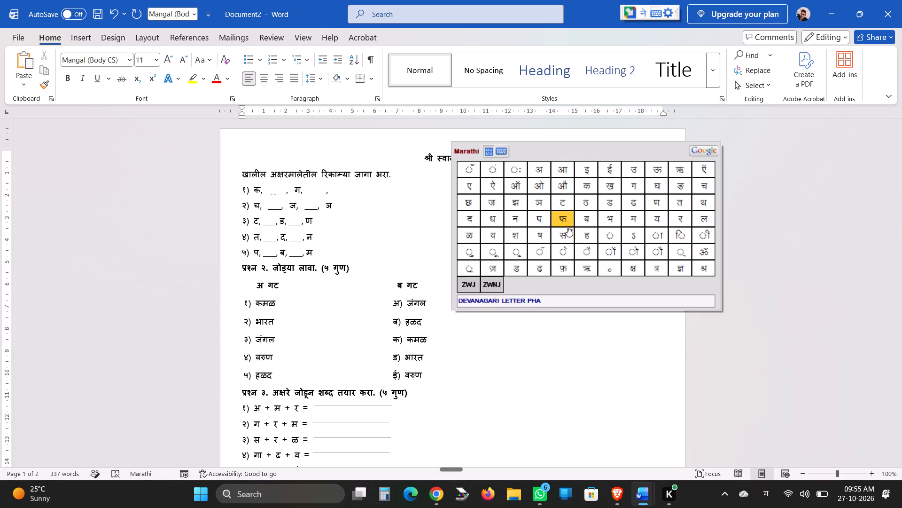
click(684, 188)
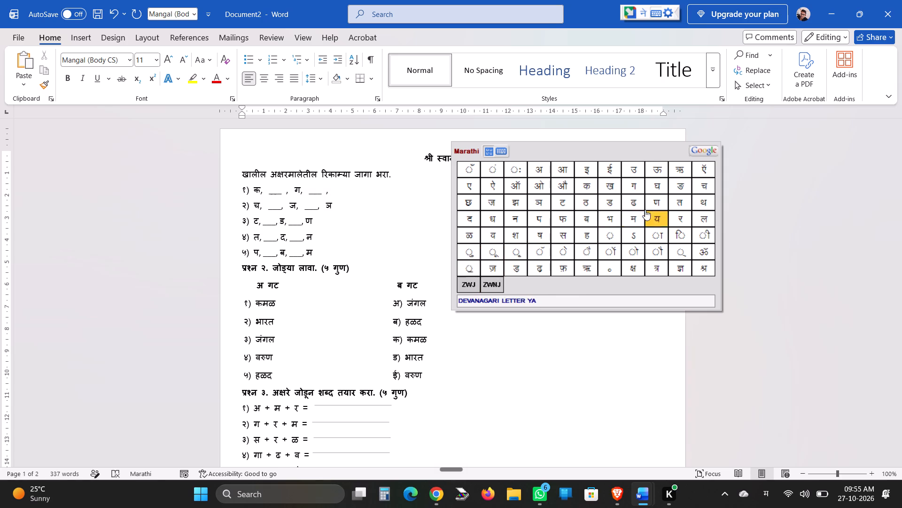
click(675, 186)
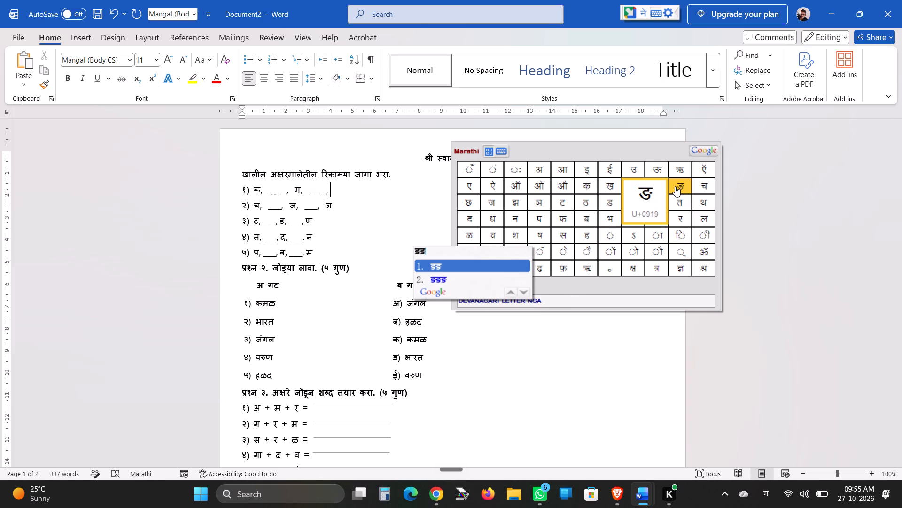
key(BackSpace)
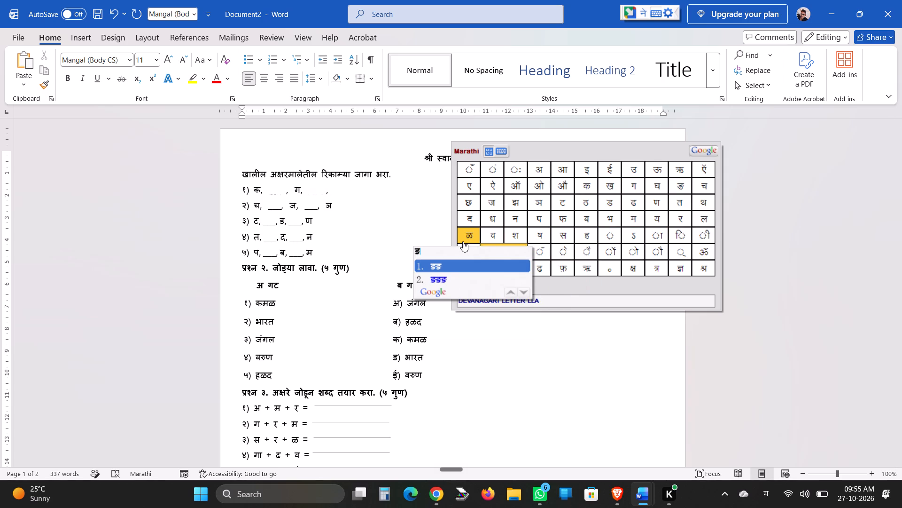
key(Return)
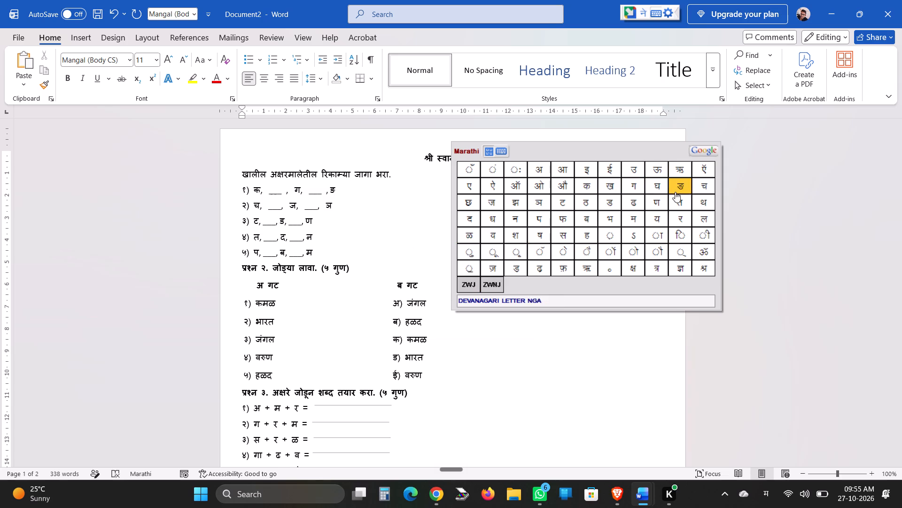
click(653, 9)
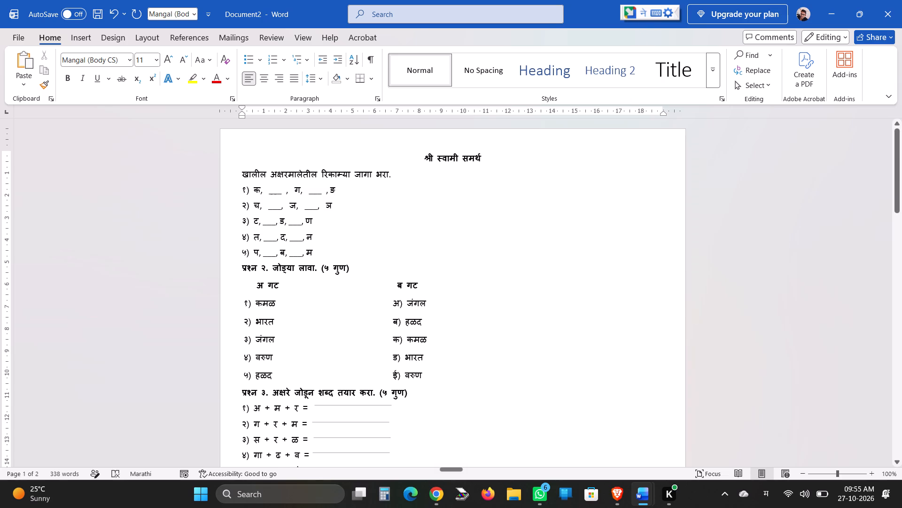
Set the whole document's font to Kokila and enlarge all its text by two size steps.
key(ctrl+a)
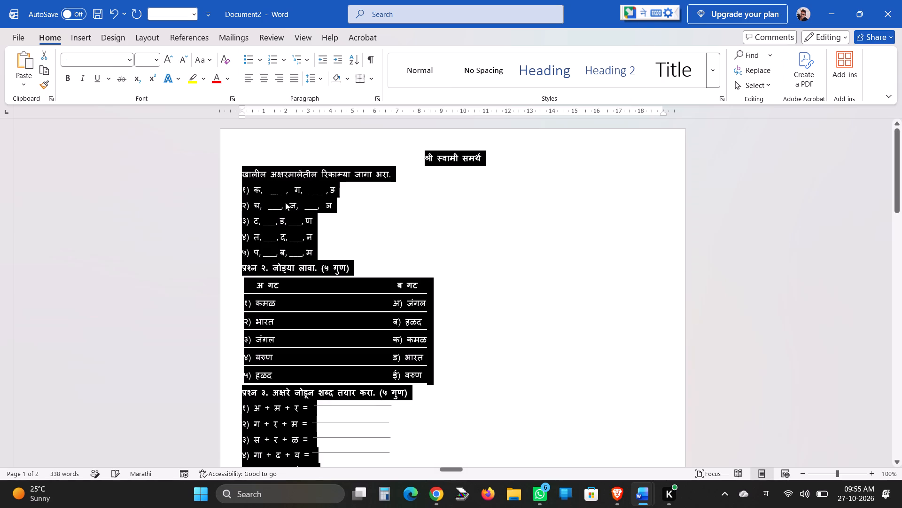
click(130, 59)
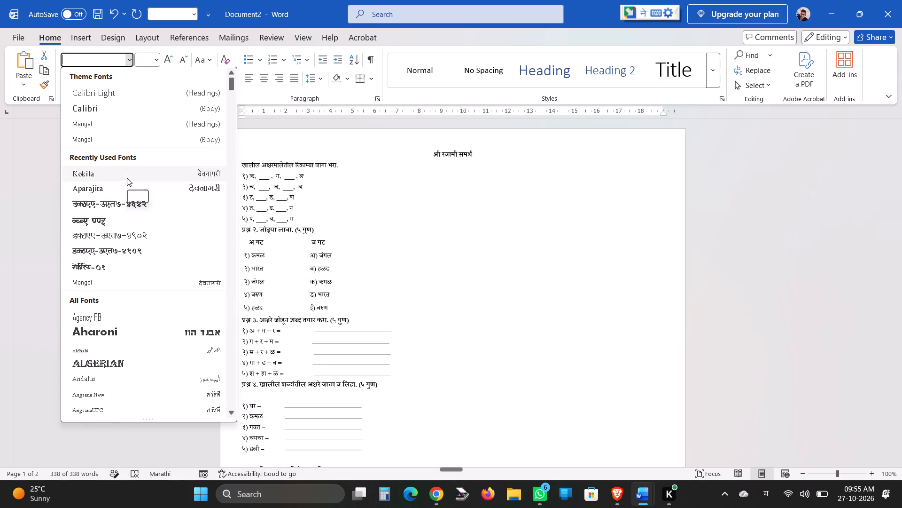
click(127, 178)
double_click(170, 57)
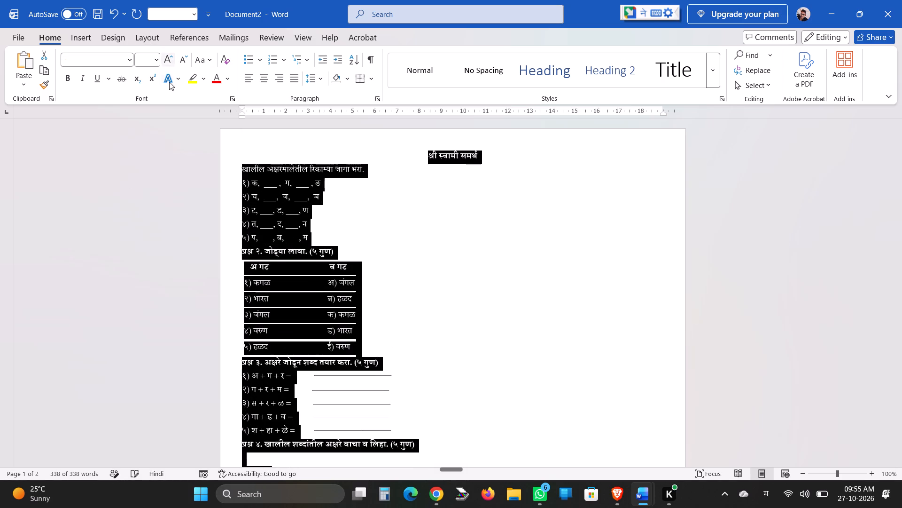
Add a blank line below the Marathi paper's last question, and enlarge all of that paper's text to size 18.
scroll(381, 255, down, 20)
scroll(381, 255, down, 8)
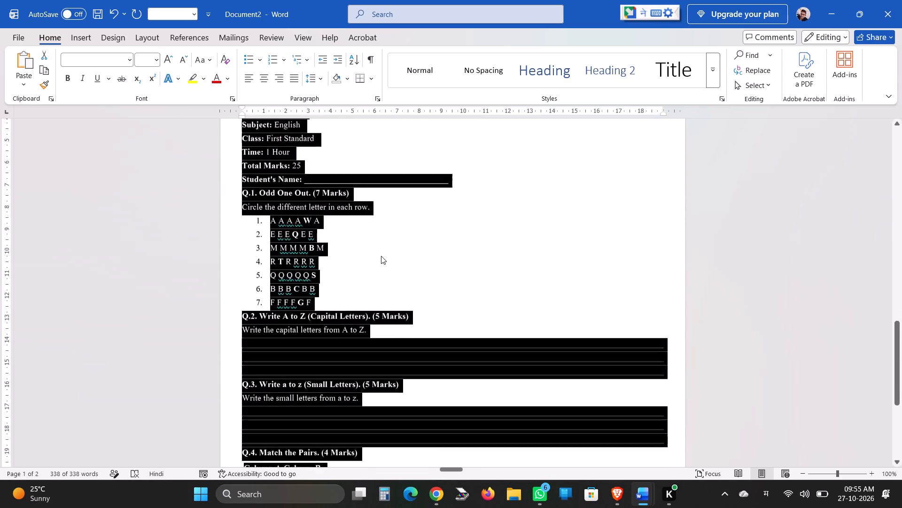
scroll(381, 256, up, 15)
click(318, 312)
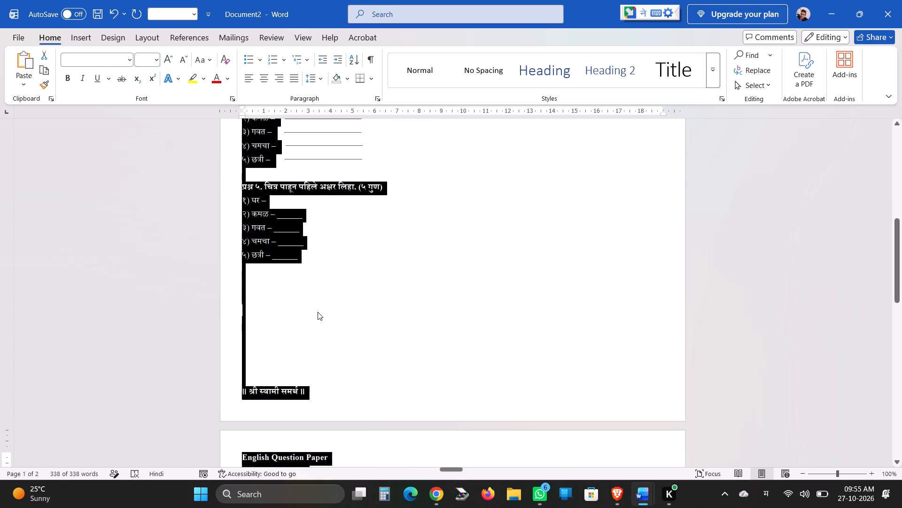
scroll(313, 311, up, 1)
key(Return)
drag(310, 323, 147, 48)
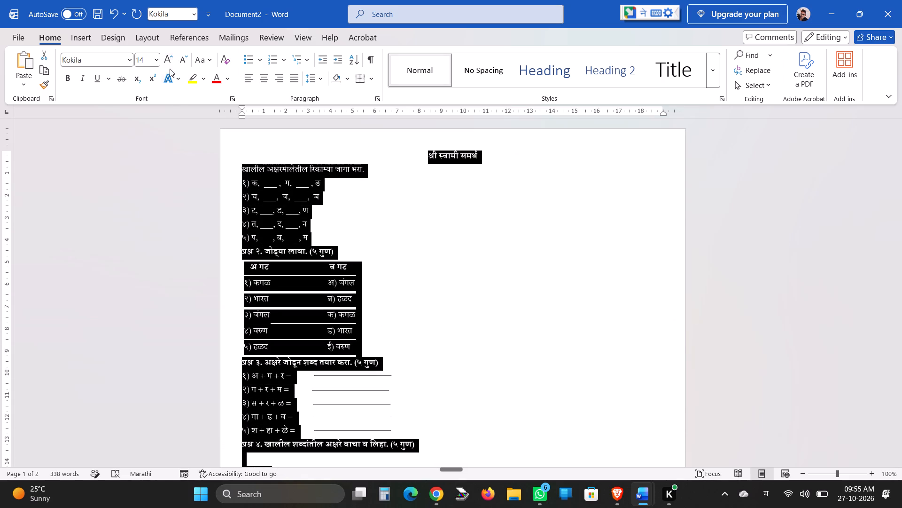
click(164, 58)
click(164, 58)
Delete two of the blank lines between the Marathi paper and the English question paper.
scroll(386, 283, down, 2)
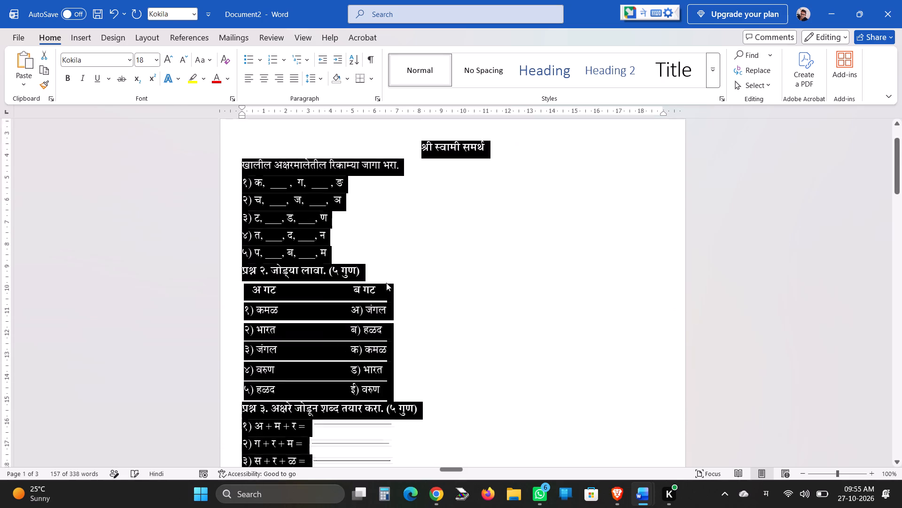
scroll(386, 283, down, 18)
click(331, 286)
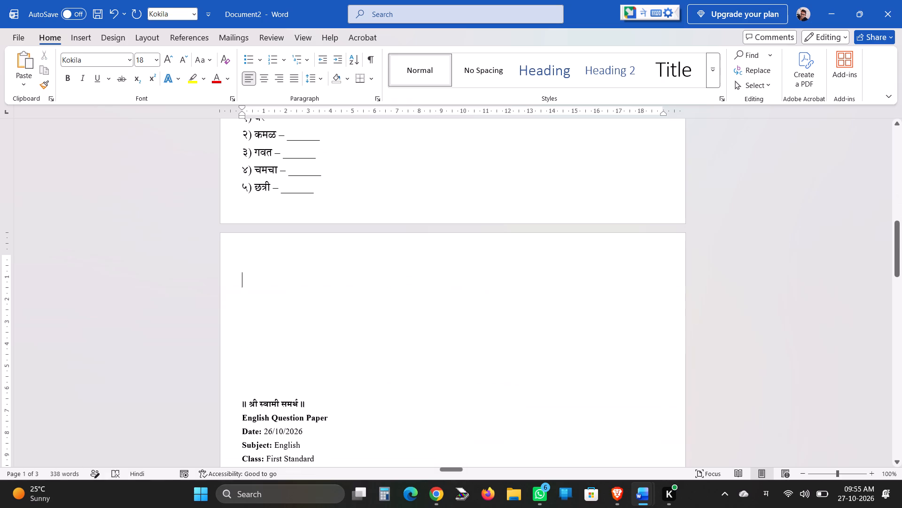
key(BackSpace)
key(BackSpace)
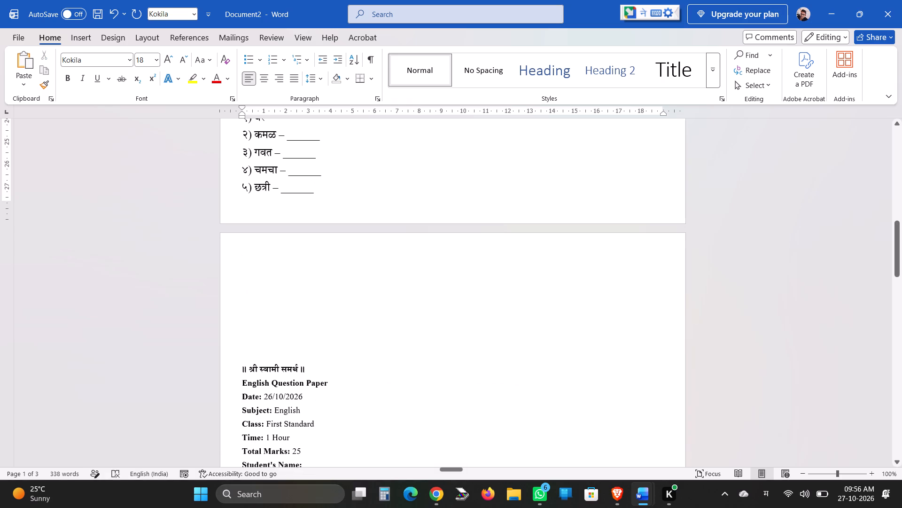
Insert six more spaces before the ब गट heading in the प्रश्न २ matching table.
scroll(271, 252, up, 7)
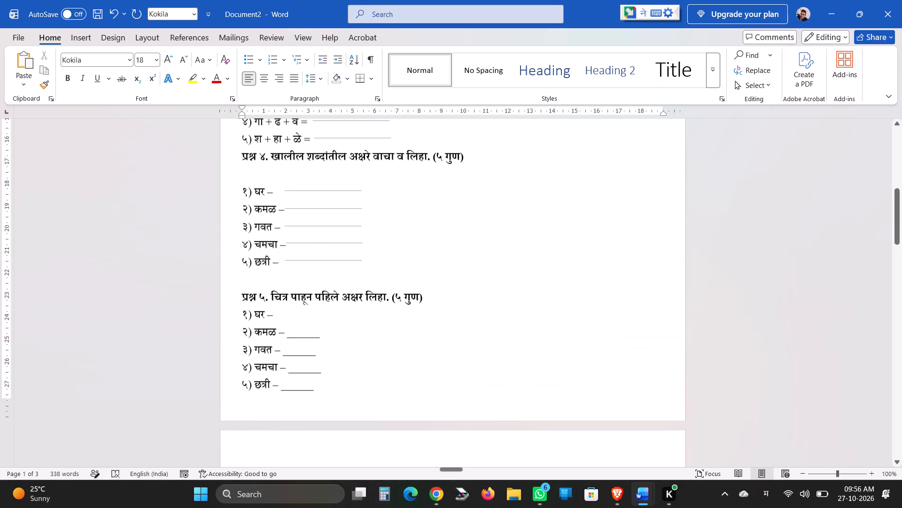
click(252, 316)
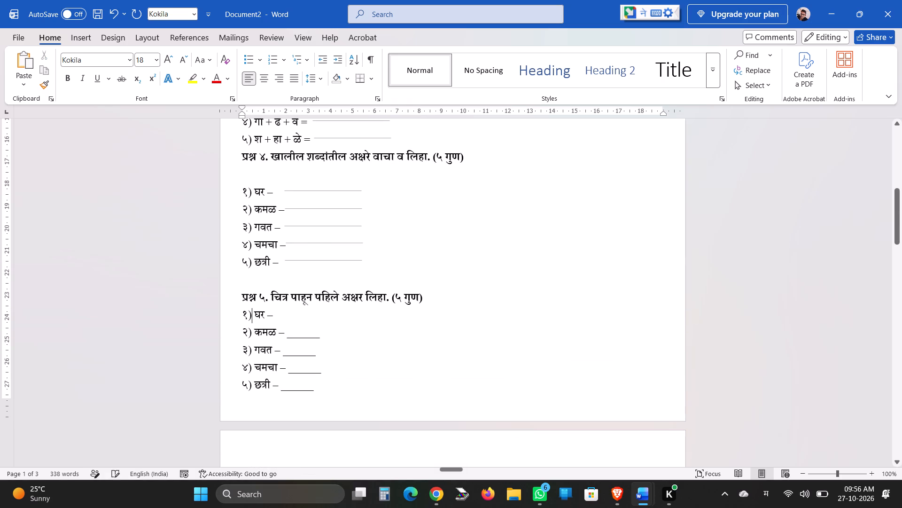
scroll(294, 344, up, 6)
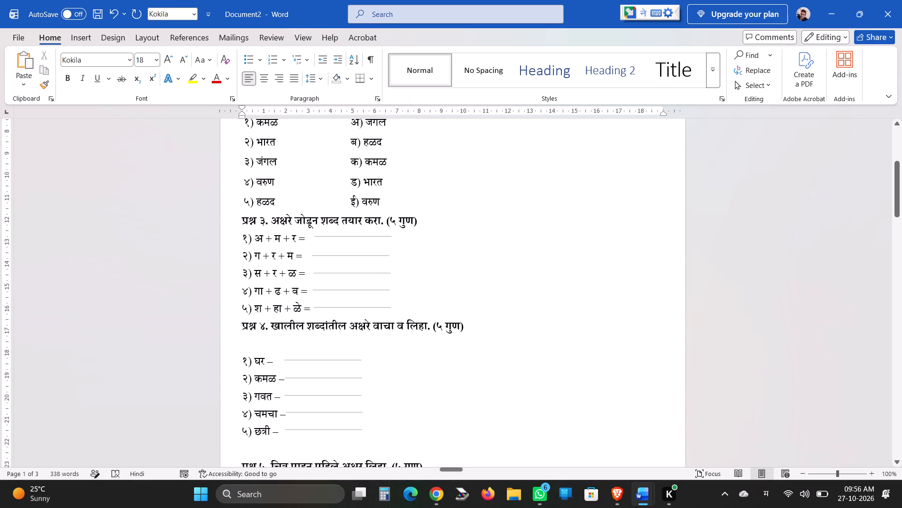
scroll(275, 287, up, 6)
click(354, 271)
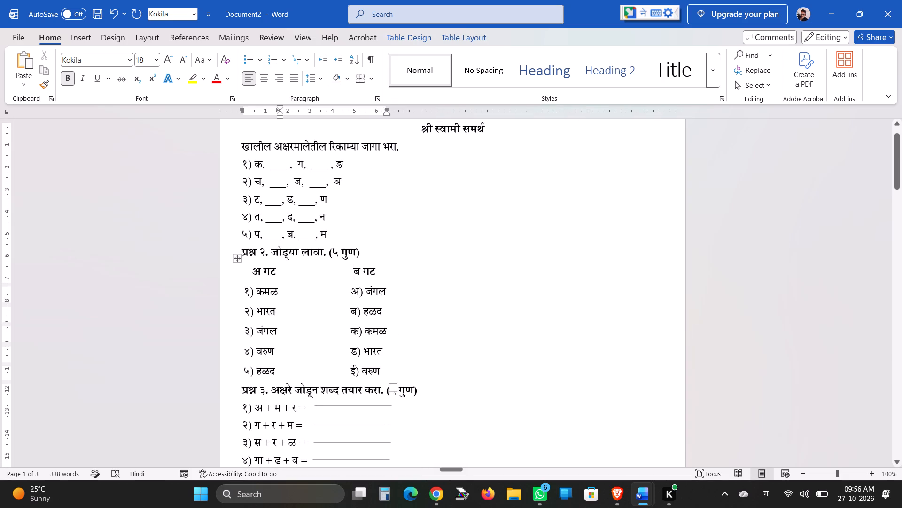
key(Tab)
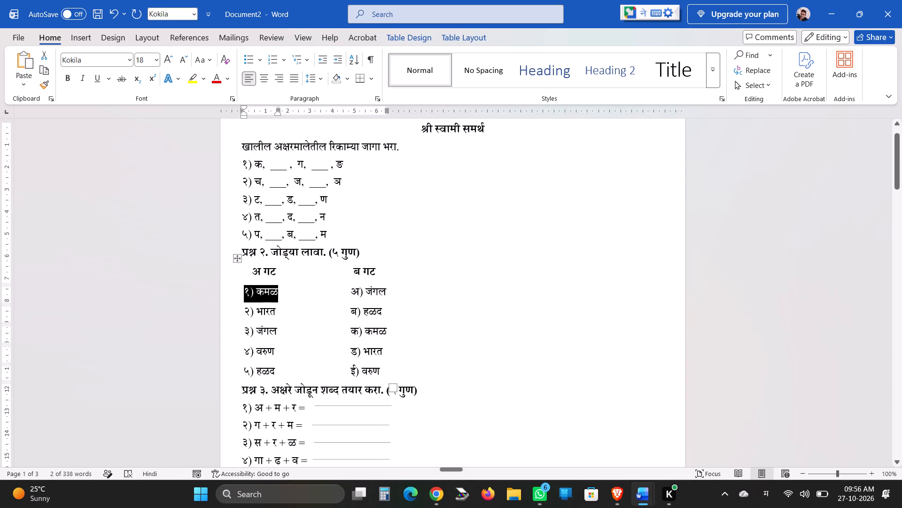
click(349, 270)
key(space)
key(space)
key(space)
key(space)
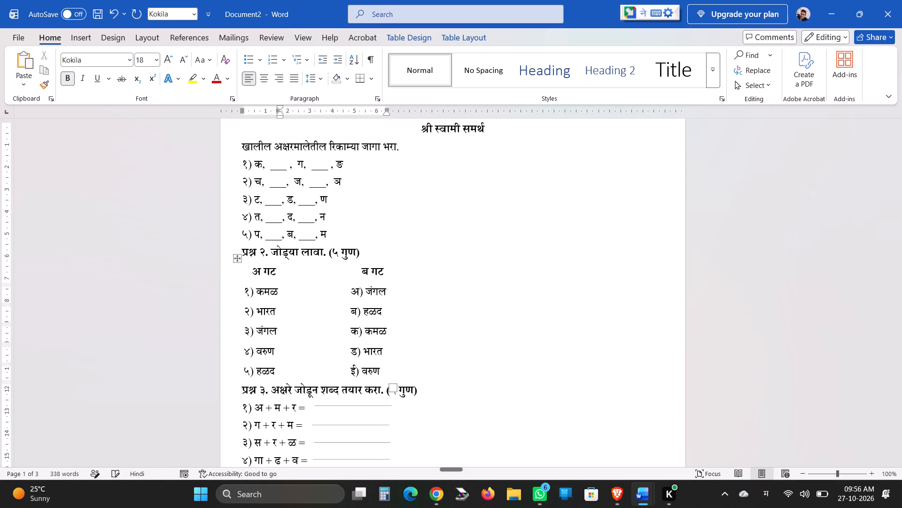
key(space)
key(space)
Insert four spaces before each of the अ) जंगल and ब) हळद entries in the ब गट column.
click(350, 290)
key(space)
key(space)
key(space)
key(space)
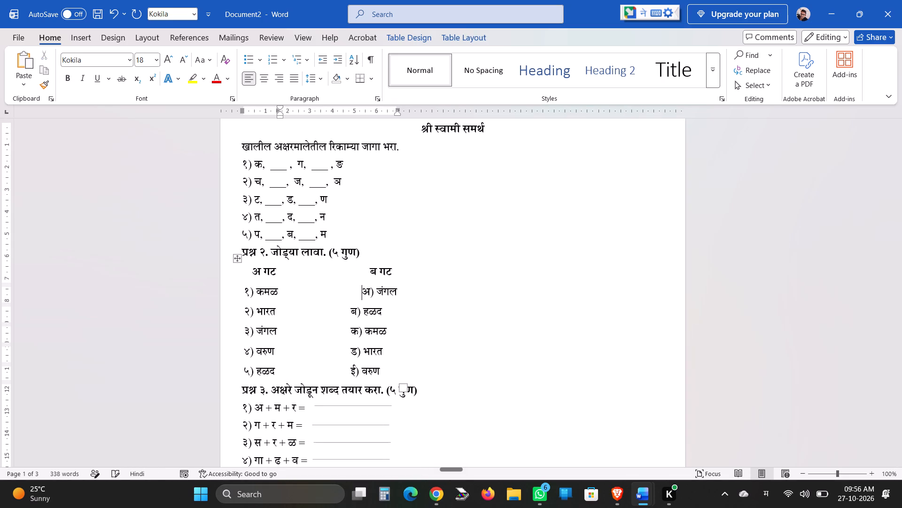
click(350, 308)
key(space)
key(space)
key(space)
key(space)
Insert three spaces before each of the क) कमळ, ड) भारत and ई) वरुण entries in the ब गट column.
click(351, 327)
key(space)
key(space)
key(space)
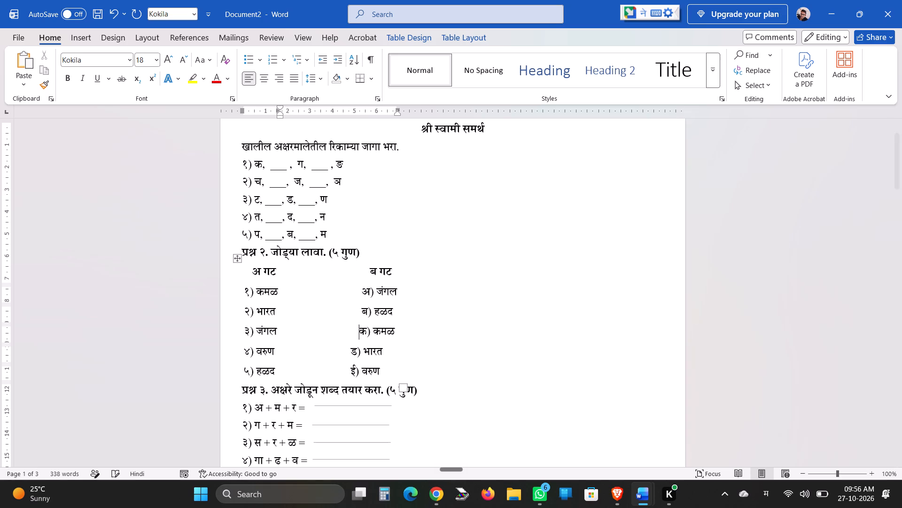
click(350, 353)
key(space)
key(space)
key(space)
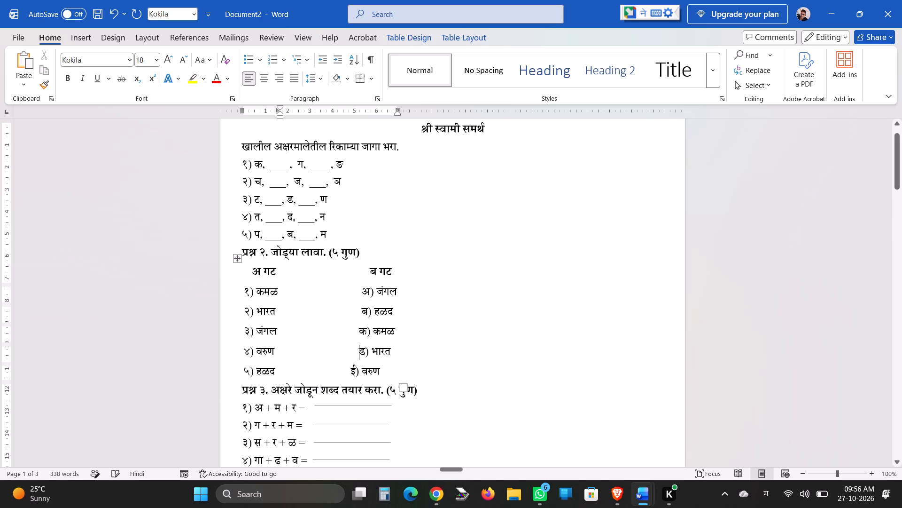
click(349, 371)
key(space)
key(space)
key(space)
In fill-in row ३, insert one space before each blank and before the letters ड and ण.
scroll(352, 287, up, 3)
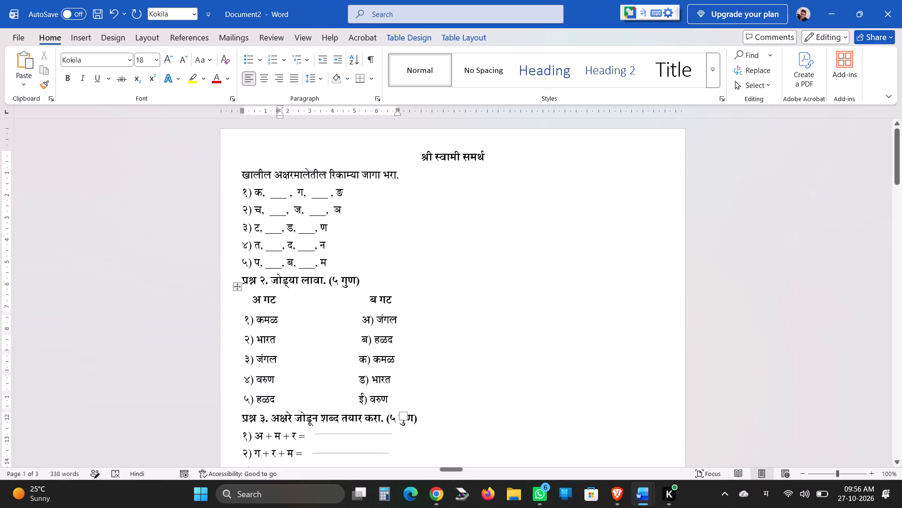
click(264, 231)
key(space)
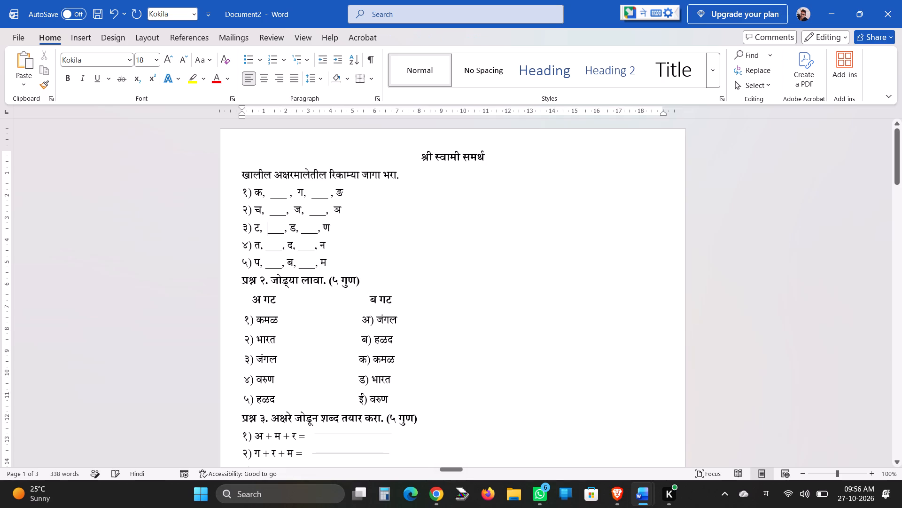
click(288, 232)
key(space)
click(302, 233)
key(space)
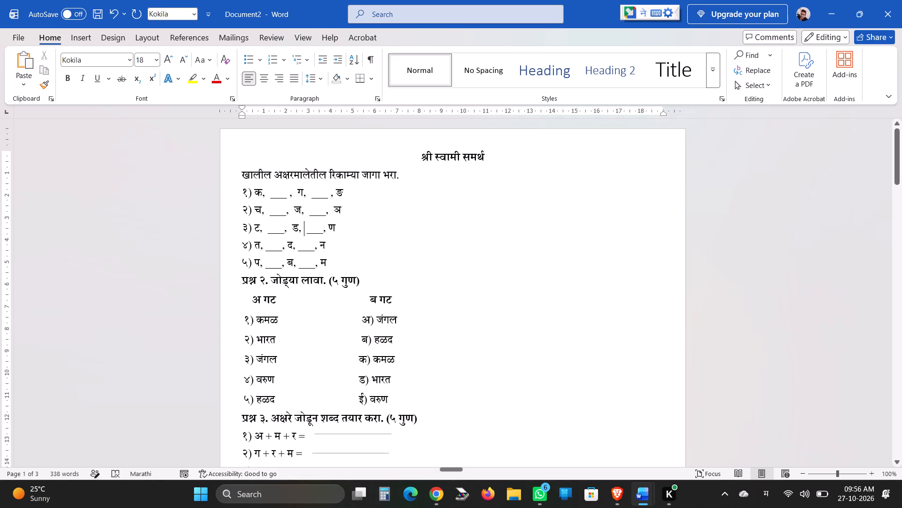
click(327, 228)
key(space)
Insert a space between the first blank and its comma in rows २, ३ and ४, and one before द in row ४.
click(290, 212)
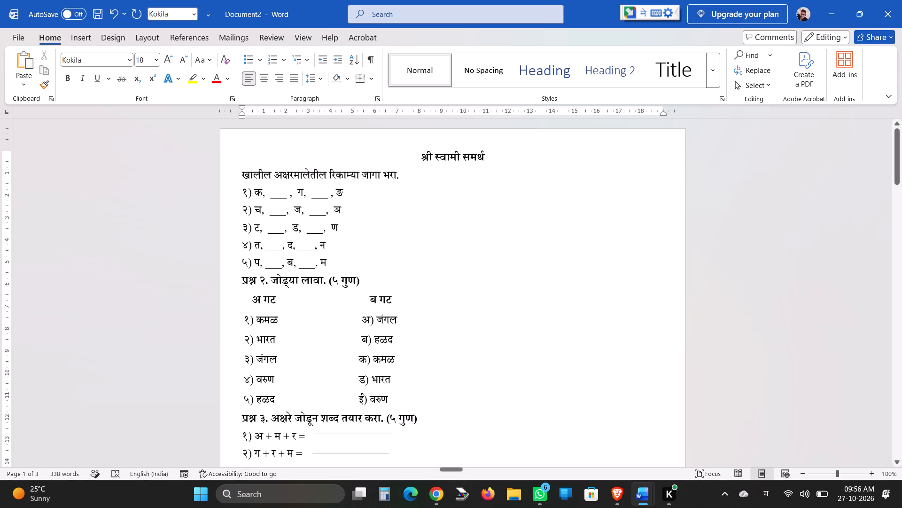
click(288, 197)
click(286, 214)
key(space)
click(282, 233)
key(space)
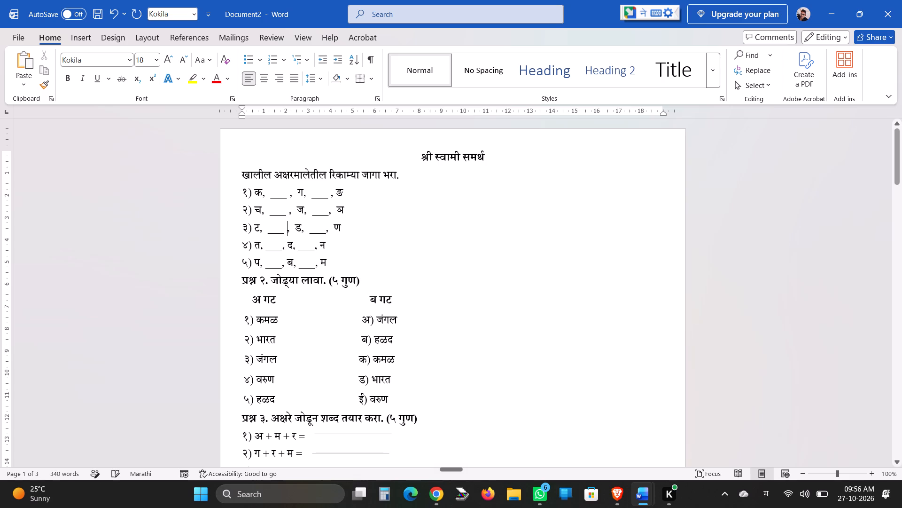
click(280, 245)
key(space)
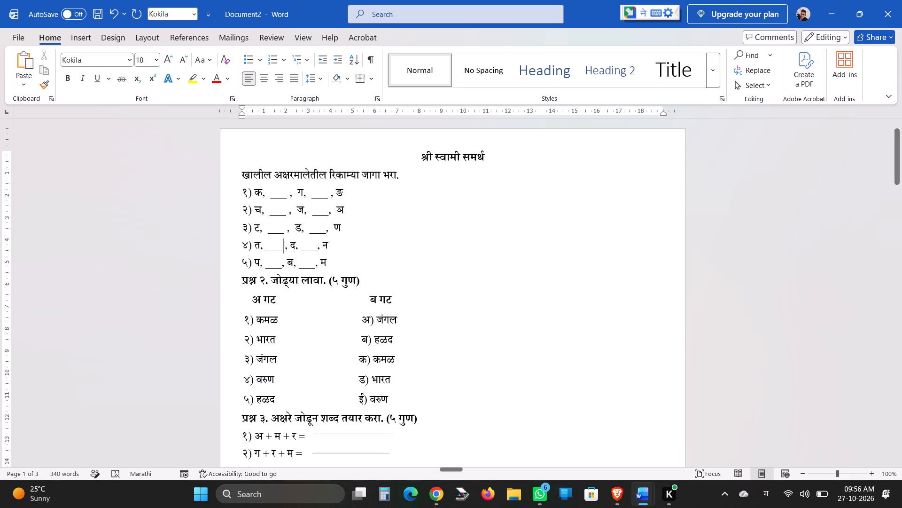
click(290, 246)
key(space)
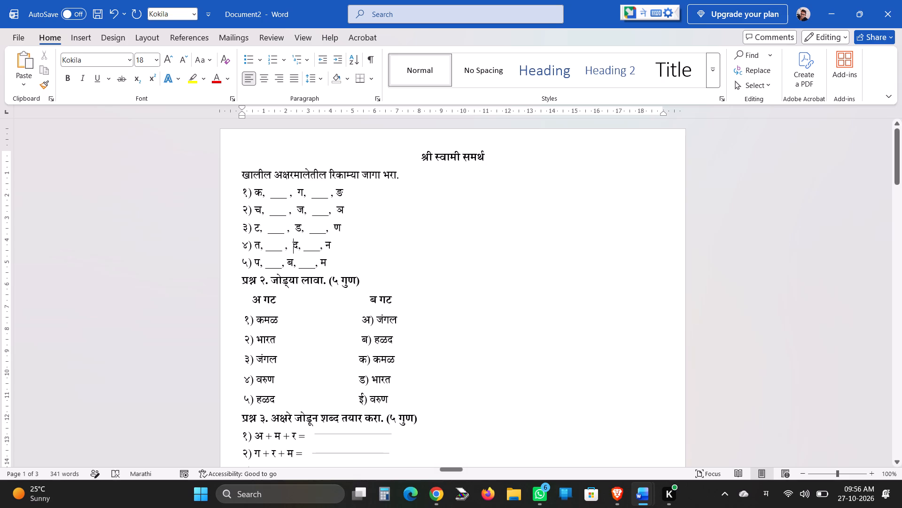
Delete one space before the second blank in fill-in rows ३ and २.
click(302, 250)
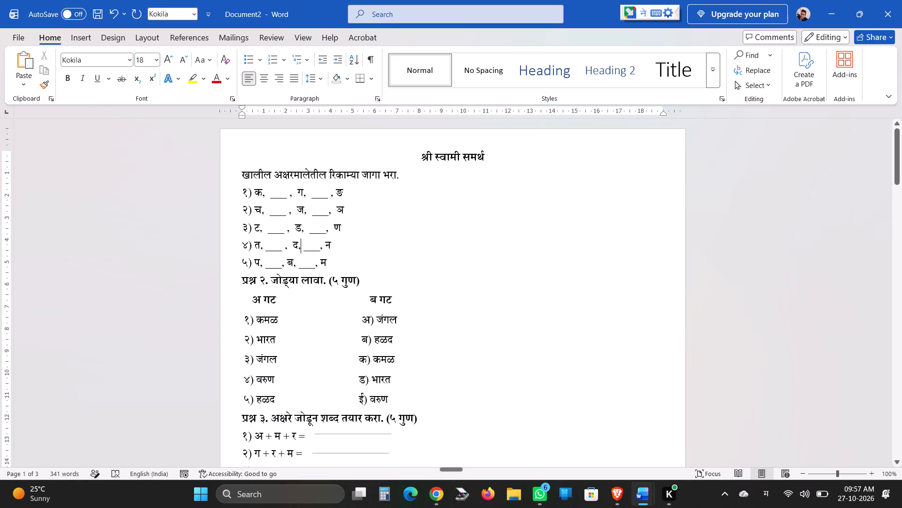
click(311, 215)
click(306, 234)
key(Delete)
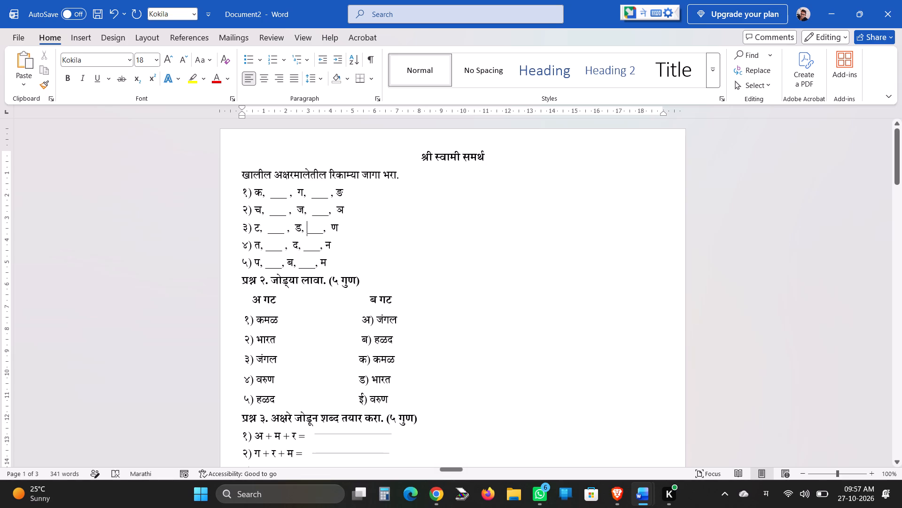
click(310, 216)
key(Delete)
Lengthen the second blank by one underscore in fill-in rows ३, २ and १.
click(312, 233)
key(minus)
key(BackSpace)
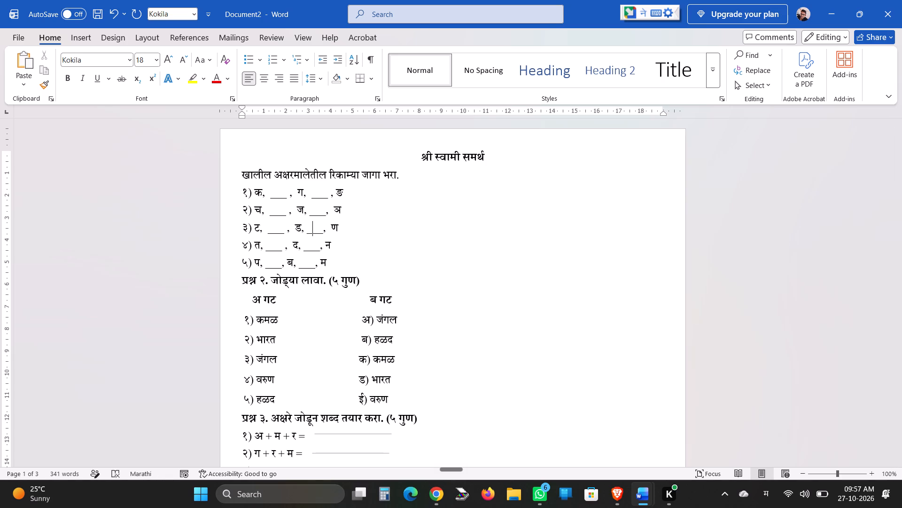
text(_-)
key(BackSpace)
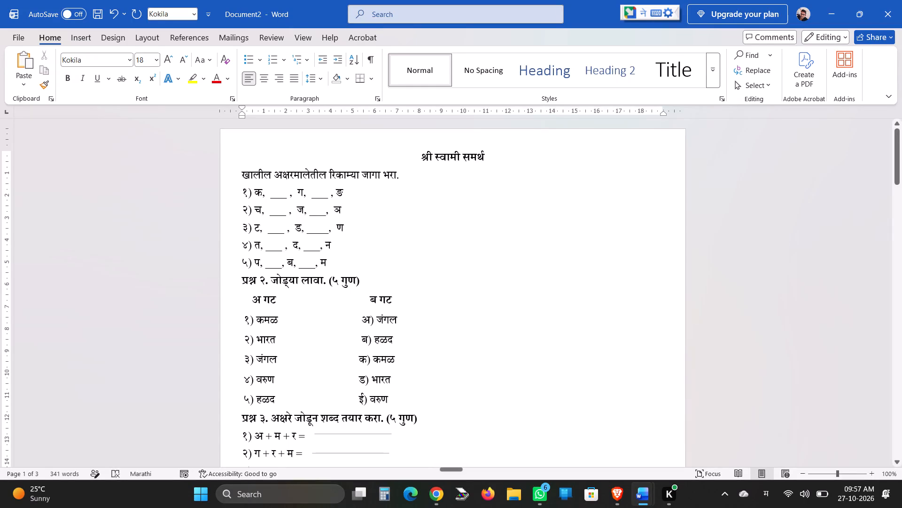
click(315, 215)
key(shift+underscore)
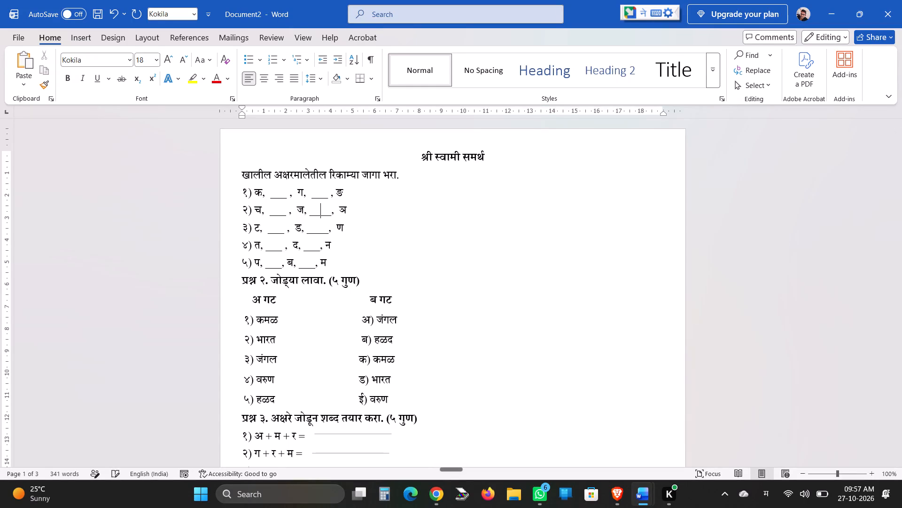
click(317, 200)
key(shift+underscore)
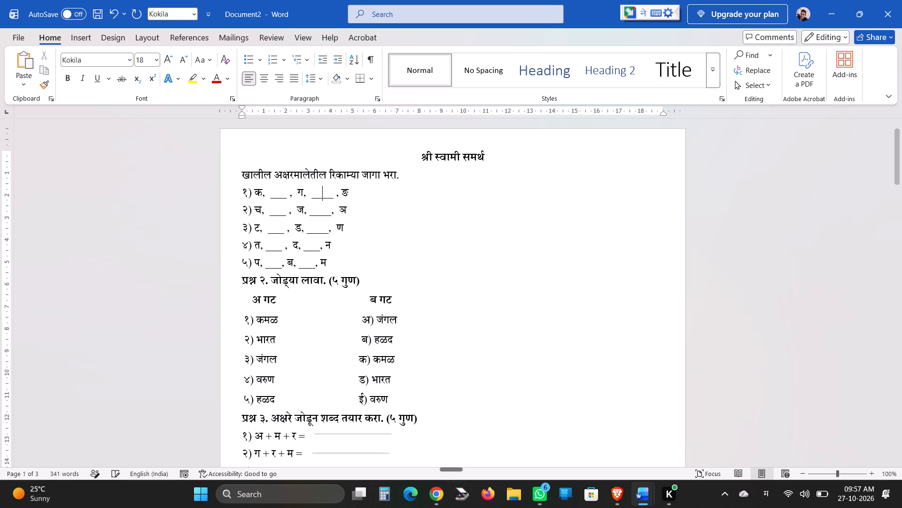
Lengthen the first blank by one underscore in each of fill-in rows १ to ४.
click(275, 194)
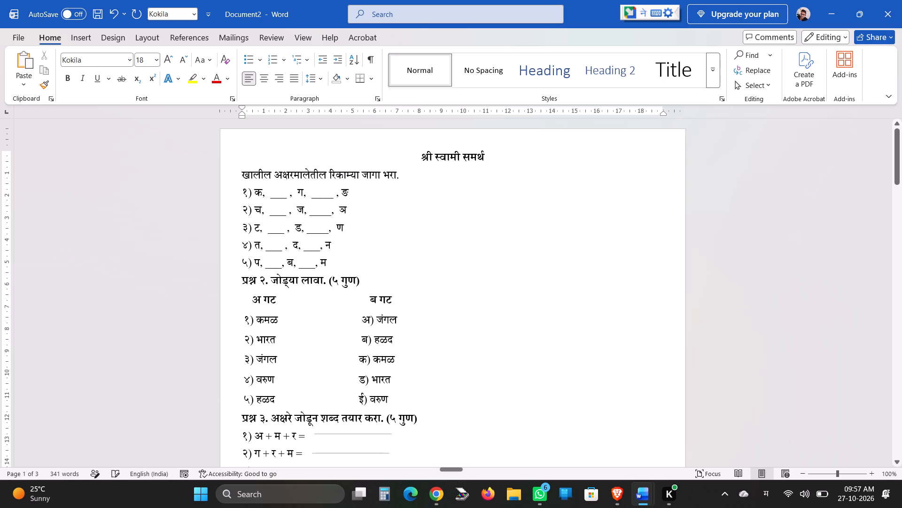
key(shift+underscore)
click(273, 215)
key(shift+underscore)
click(271, 237)
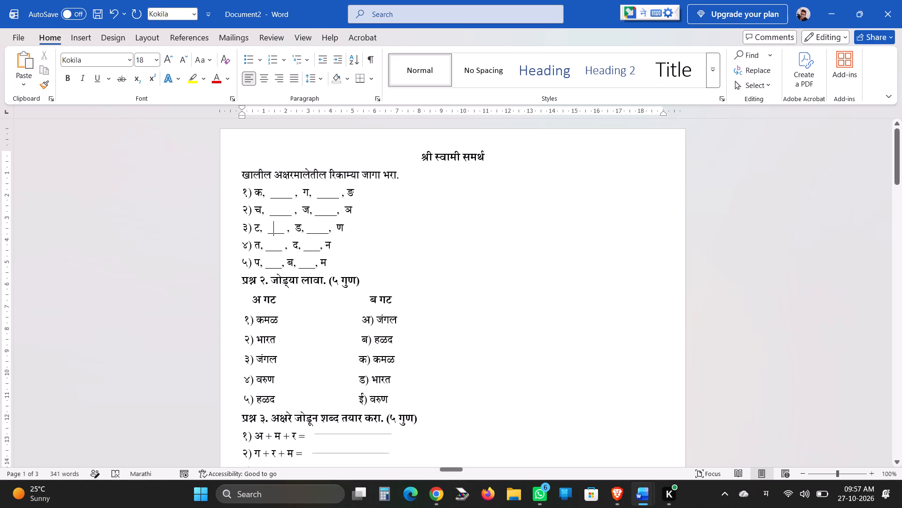
key(shift+underscore)
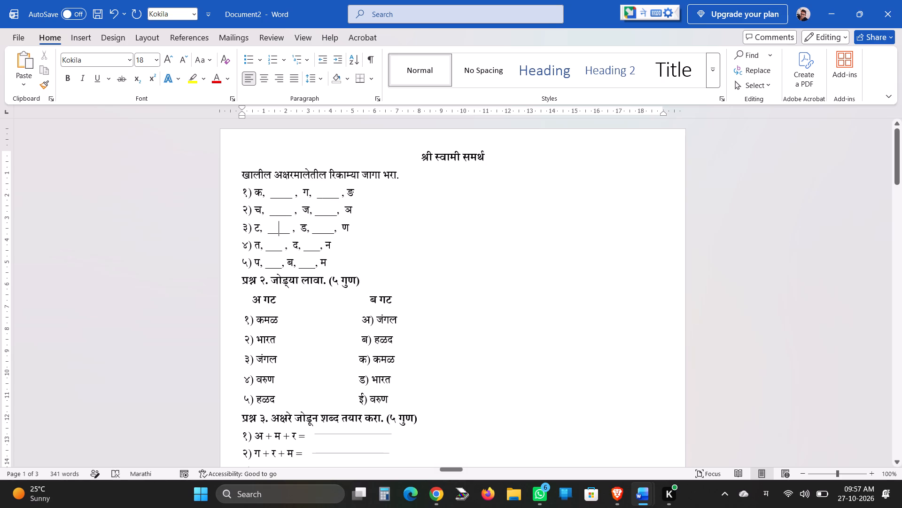
click(270, 247)
key(shift+underscore)
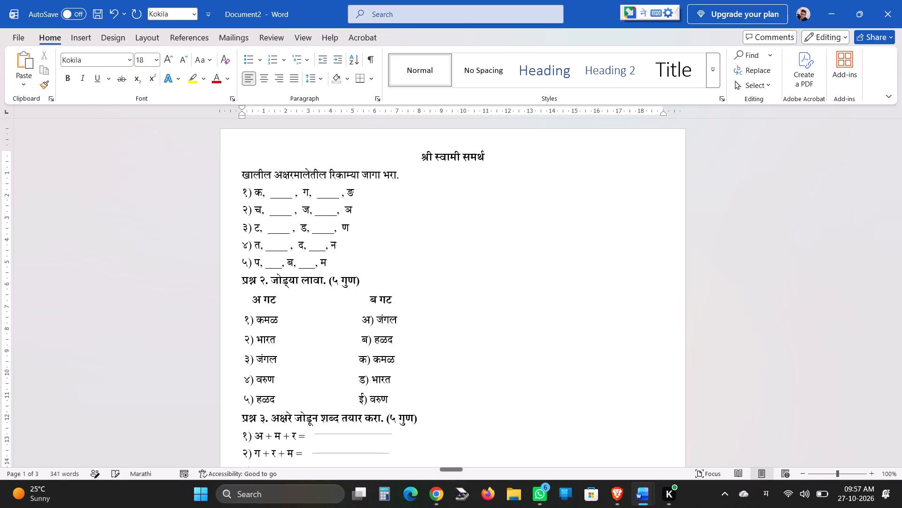
In fill-in row ४, lengthen the second blank by one underscore and insert a space before न.
click(317, 246)
key(shift+underscore)
click(337, 252)
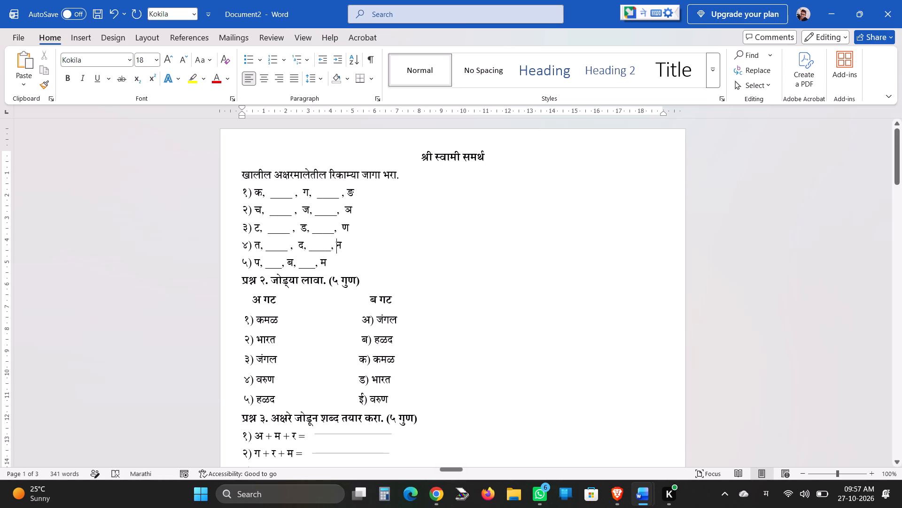
key(space)
In fill-in row ५, lengthen the first blank by one underscore and insert a space before the comma following it.
click(272, 263)
key(shift+underscore)
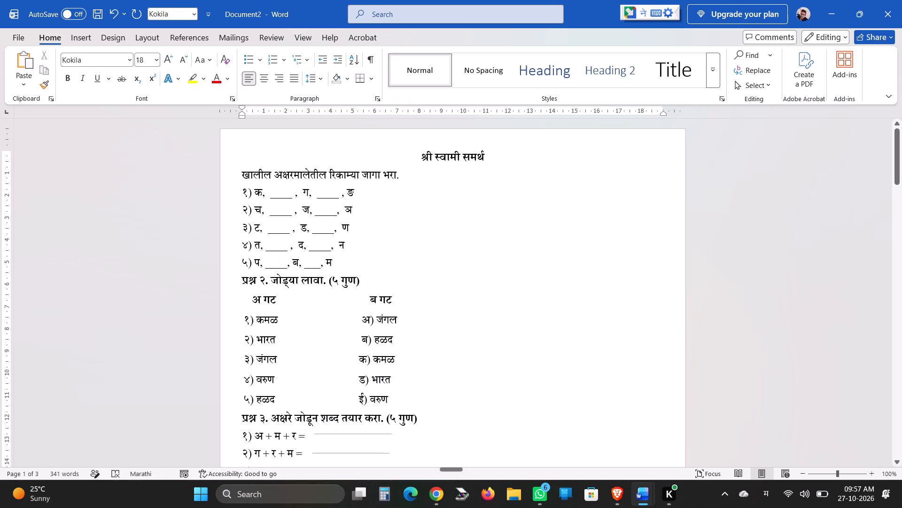
click(288, 262)
key(Left)
key(space)
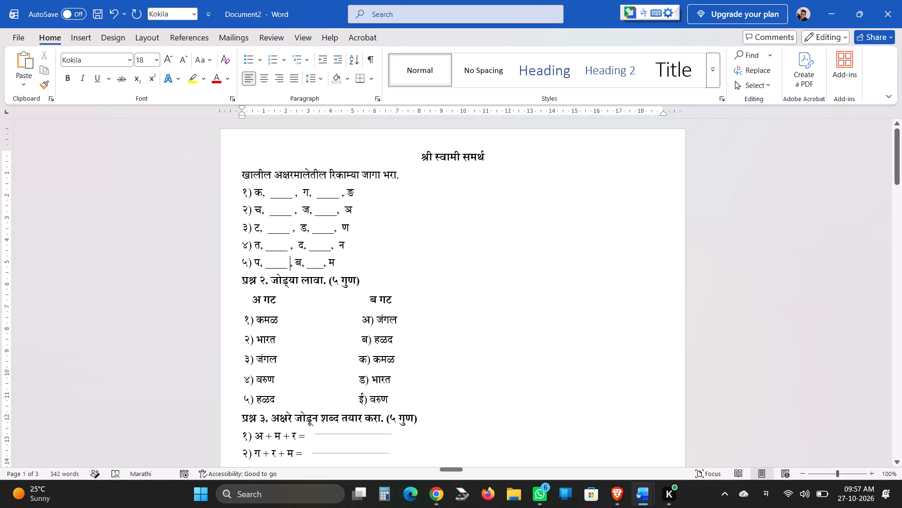
In fill-in row ५, lengthen the second blank by one underscore and insert a space before म.
click(306, 265)
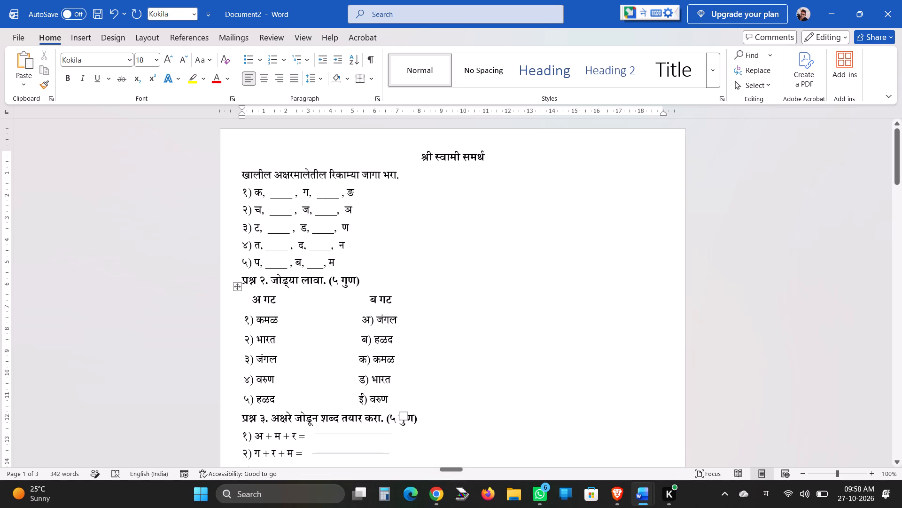
click(313, 267)
key(shift+underscore)
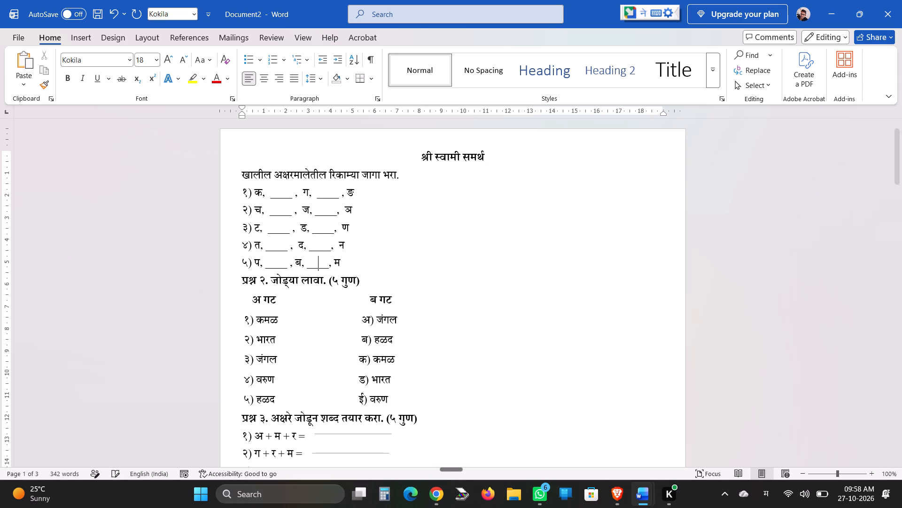
click(331, 260)
key(space)
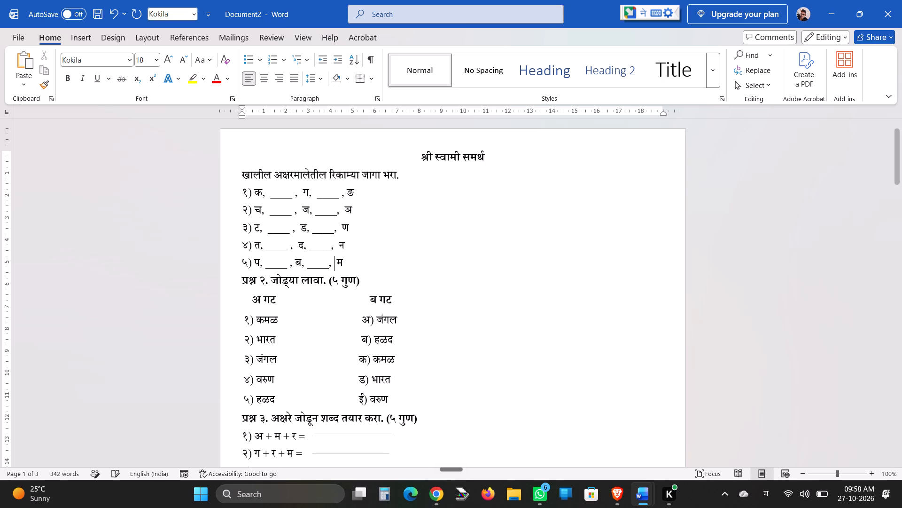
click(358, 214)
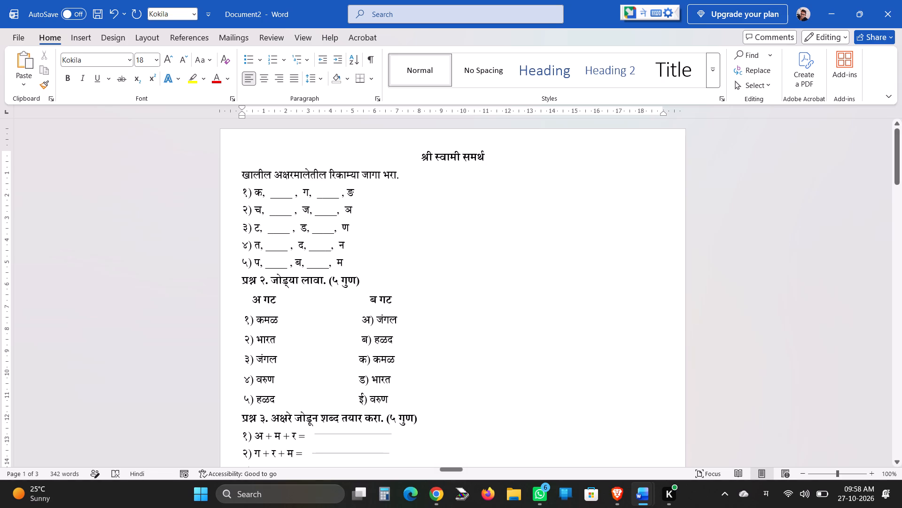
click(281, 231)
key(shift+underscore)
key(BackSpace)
Delete one space before the first blank in fill-in rows २ and १.
click(267, 210)
key(Delete)
click(266, 195)
key(Delete)
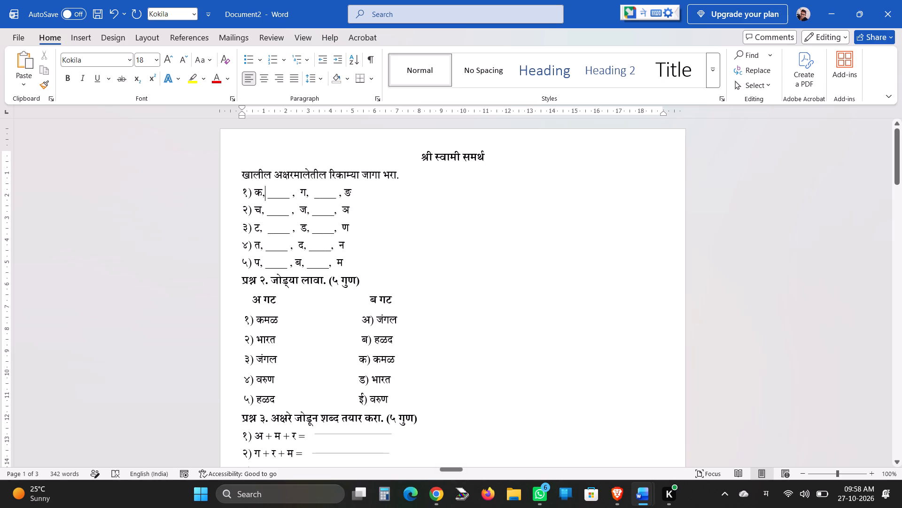
Insert one space before the first blank in fill-in rows ४ and ५.
click(266, 248)
key(space)
click(264, 264)
key(space)
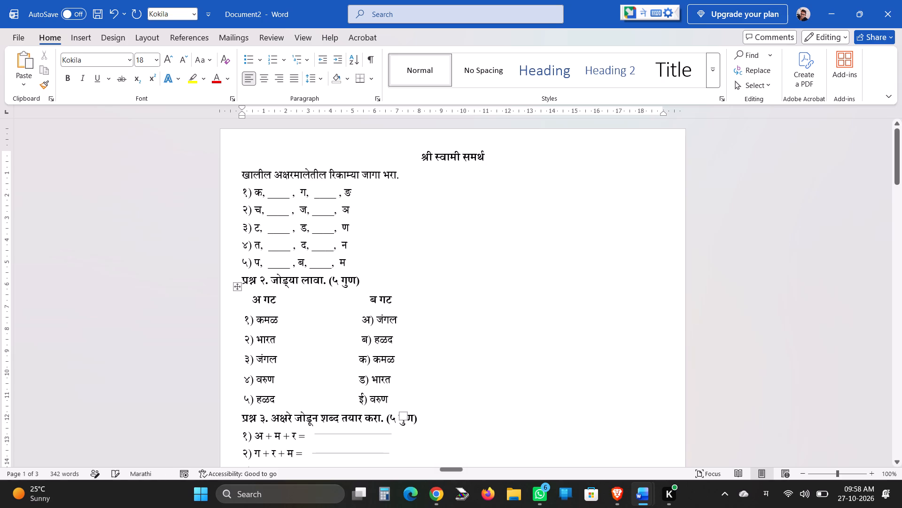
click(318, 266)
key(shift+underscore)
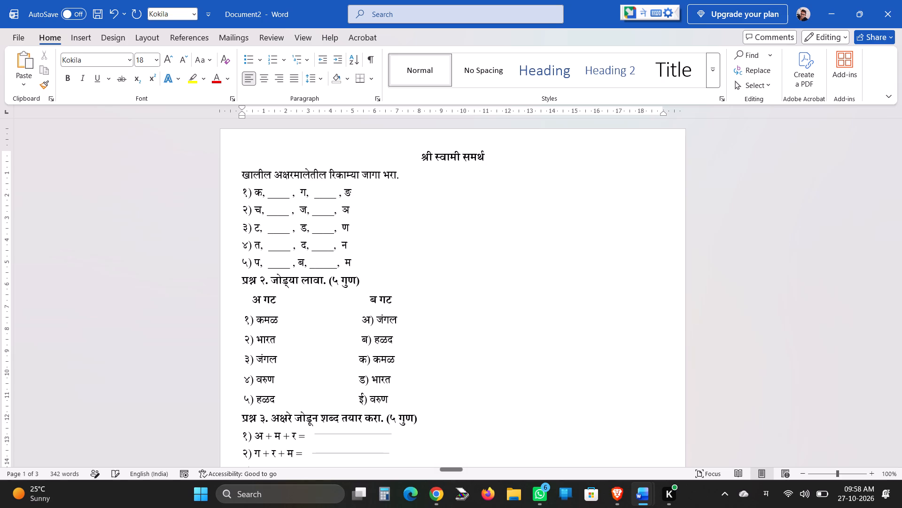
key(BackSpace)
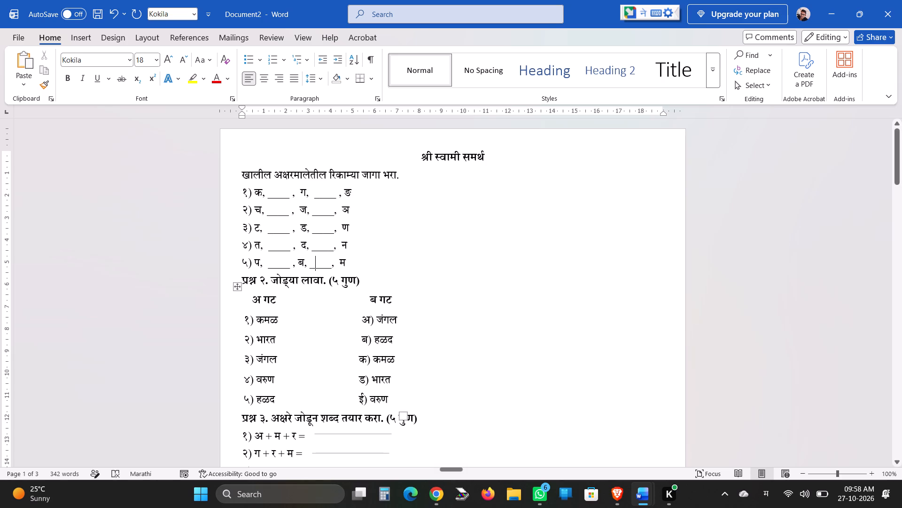
Delete one space before the second blank in fill-in row १.
click(312, 194)
key(Delete)
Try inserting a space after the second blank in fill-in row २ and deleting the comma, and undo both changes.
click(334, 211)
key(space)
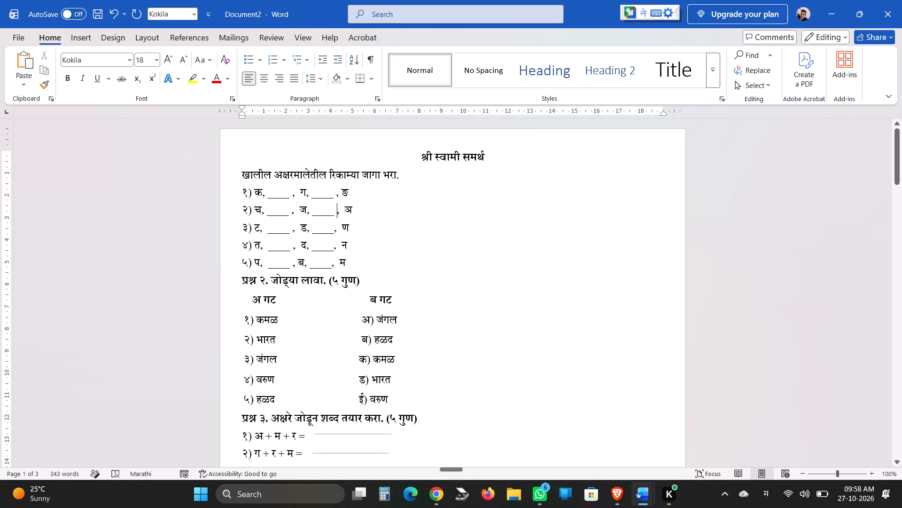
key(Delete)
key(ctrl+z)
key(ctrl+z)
Delete the space between the second blank and its following comma in fill-in row १.
click(333, 200)
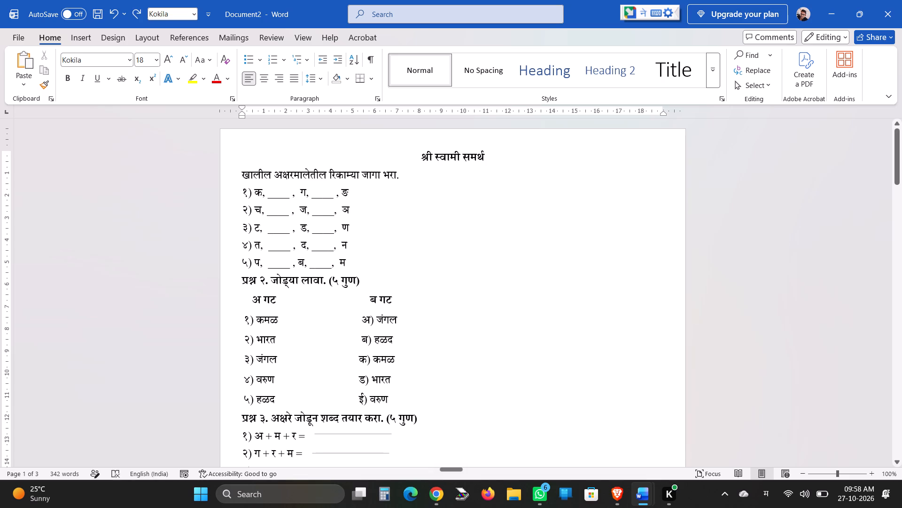
key(Delete)
key(shift+underscore)
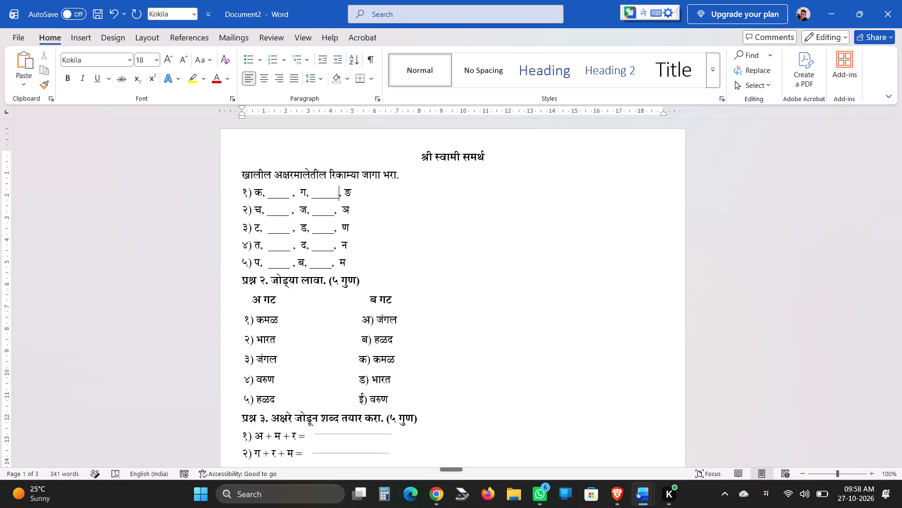
key(BackSpace)
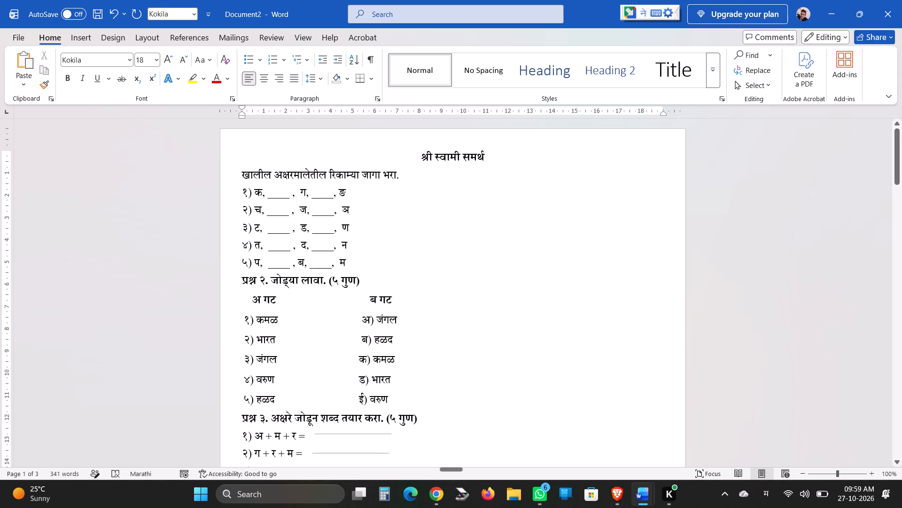
click(332, 264)
Insert one leading space before each of the five ब गट entries, अ) to ई), in the matching question.
scroll(341, 325, down, 4)
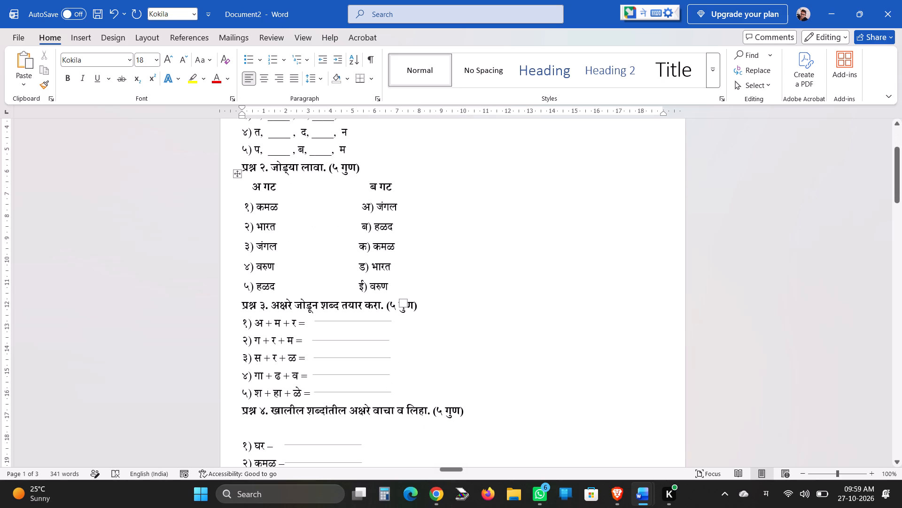
click(337, 206)
key(space)
click(338, 232)
key(space)
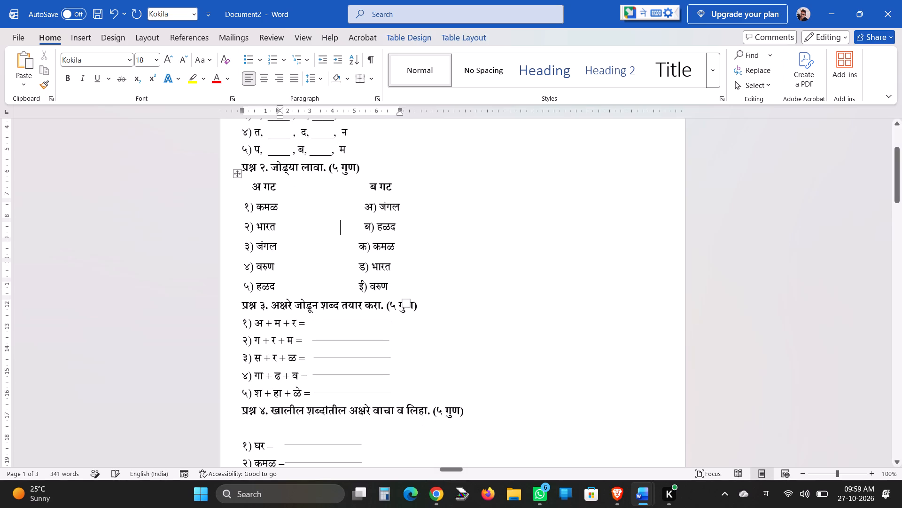
click(340, 243)
key(space)
click(344, 265)
key(space)
click(346, 283)
key(space)
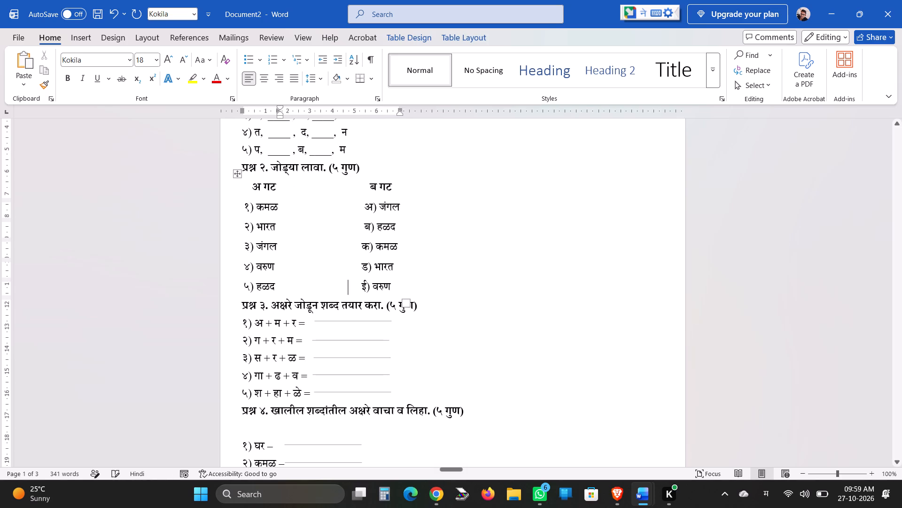
Set the line spacing of fill-in row ५ to 1.5 and raise it to 2.5.
click(384, 147)
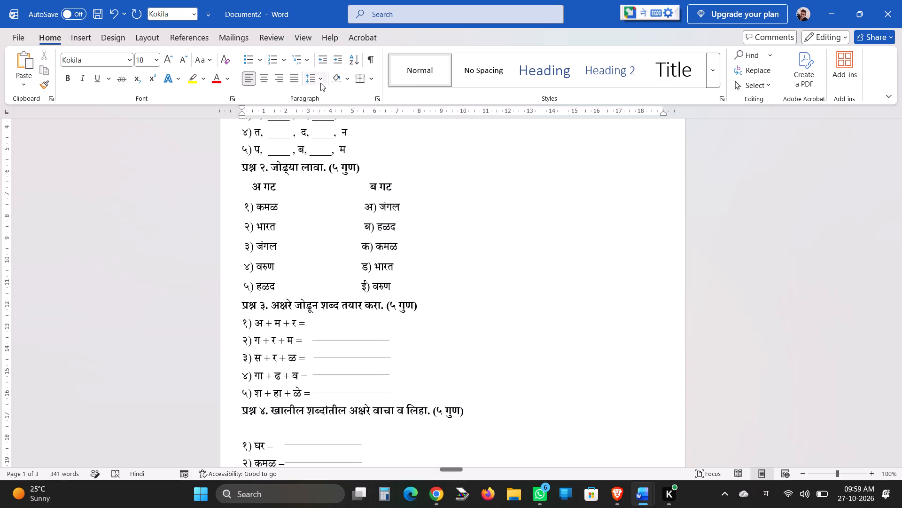
click(320, 83)
click(334, 129)
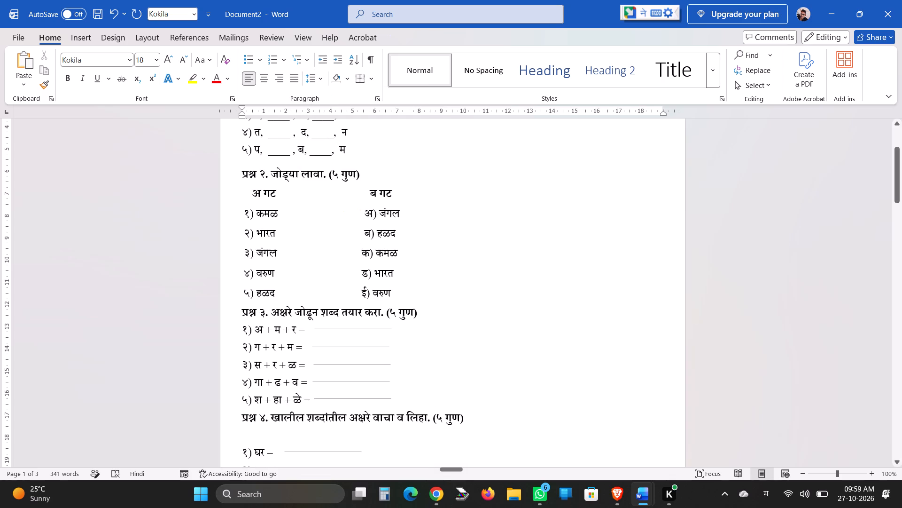
click(326, 85)
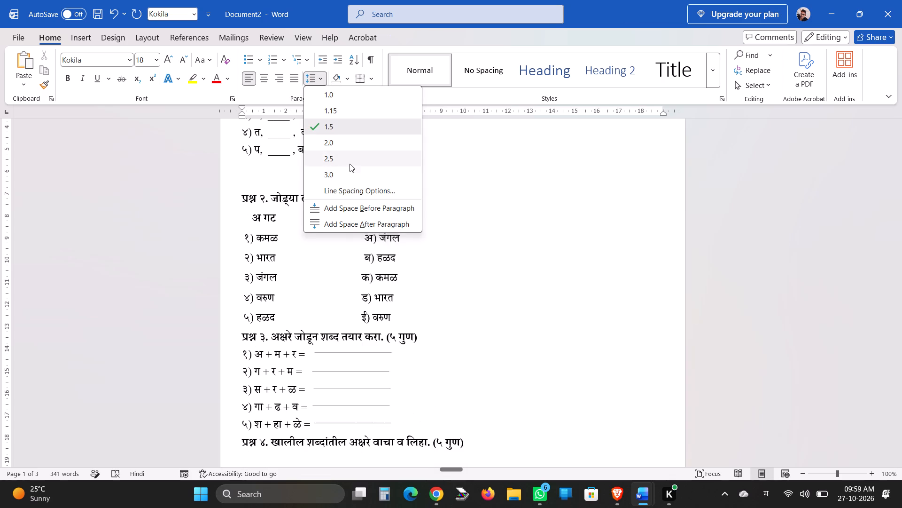
click(349, 161)
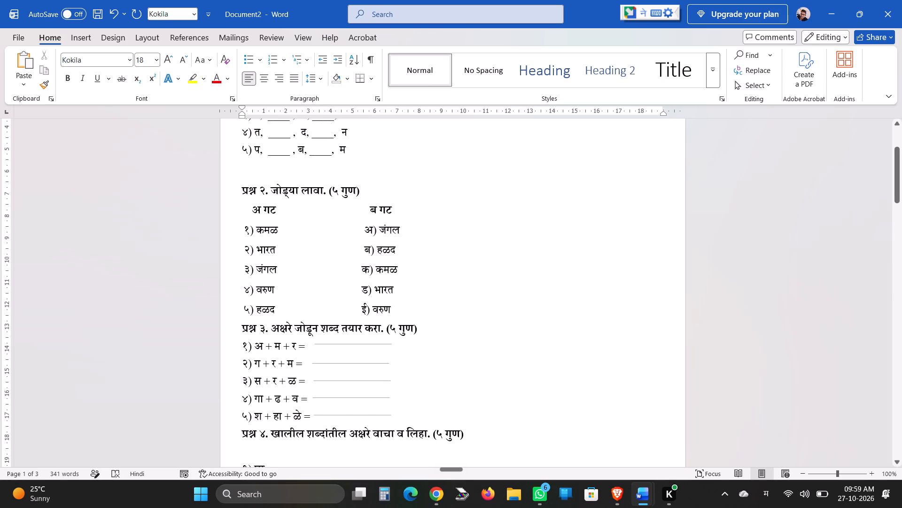
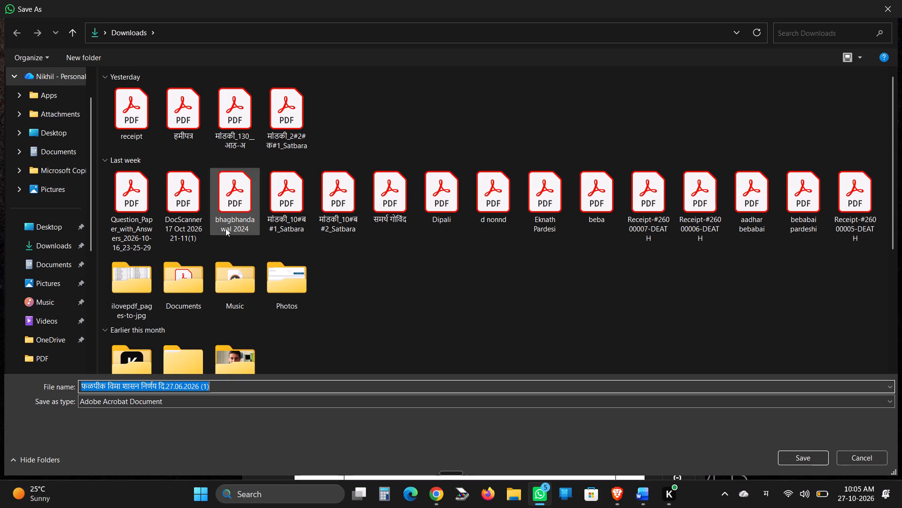
Choose the Downloads folder as the save location for the PDF फळपीक विमा शासन निर्णय दि.27.06.2026 (1).
click(53, 241)
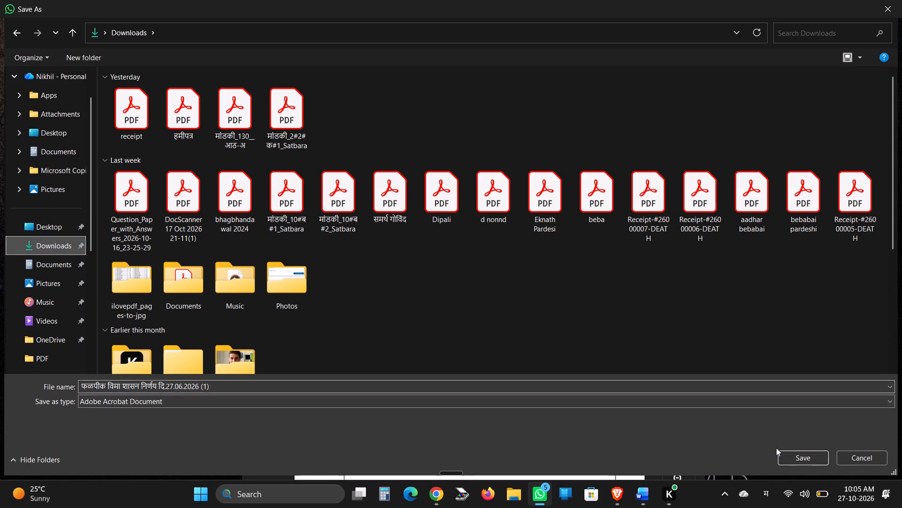